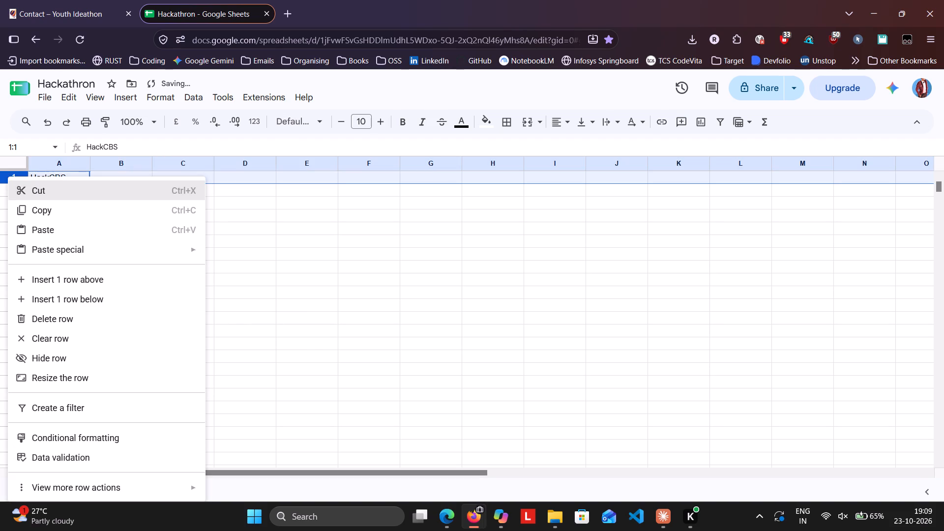
left_click(52, 279)
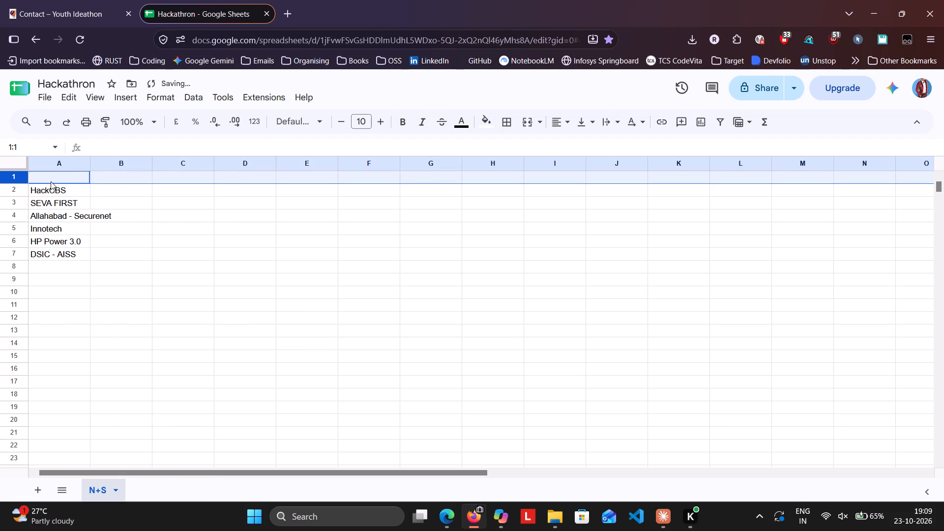
Enter the column headers Hackathron in A1 and Link in B1.
double_click(49, 176)
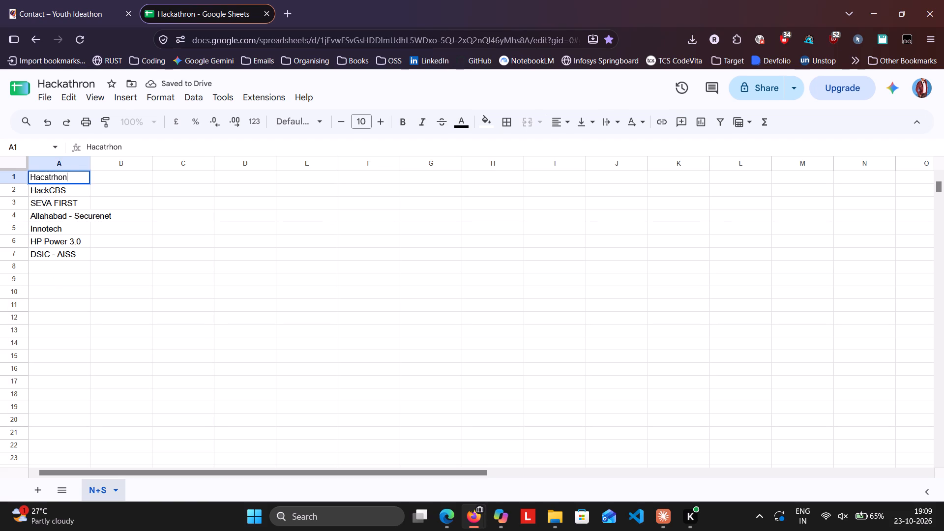
key("BackSpace")
key("BackSpace")
key("BackSpace")
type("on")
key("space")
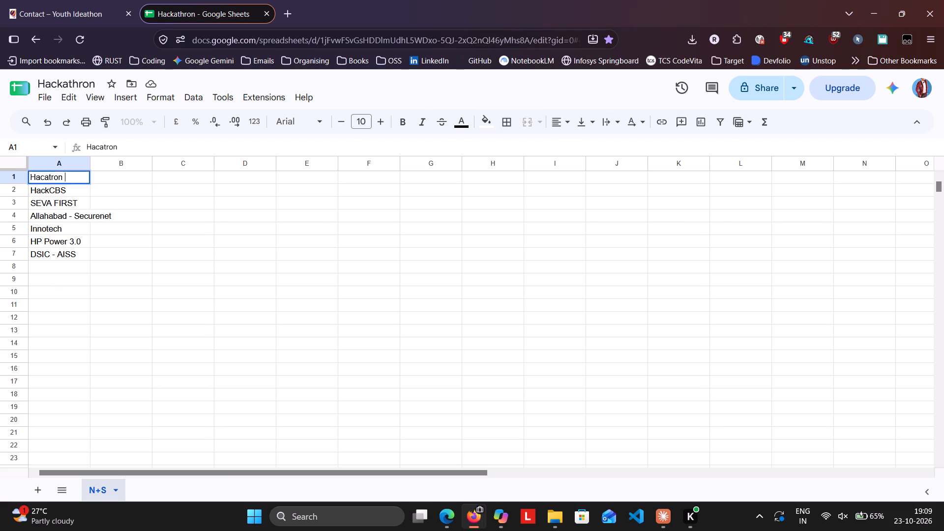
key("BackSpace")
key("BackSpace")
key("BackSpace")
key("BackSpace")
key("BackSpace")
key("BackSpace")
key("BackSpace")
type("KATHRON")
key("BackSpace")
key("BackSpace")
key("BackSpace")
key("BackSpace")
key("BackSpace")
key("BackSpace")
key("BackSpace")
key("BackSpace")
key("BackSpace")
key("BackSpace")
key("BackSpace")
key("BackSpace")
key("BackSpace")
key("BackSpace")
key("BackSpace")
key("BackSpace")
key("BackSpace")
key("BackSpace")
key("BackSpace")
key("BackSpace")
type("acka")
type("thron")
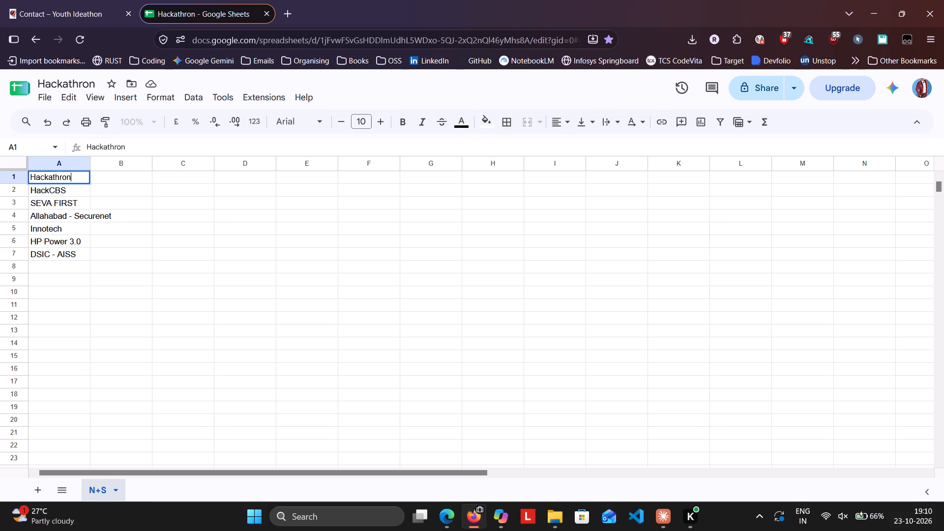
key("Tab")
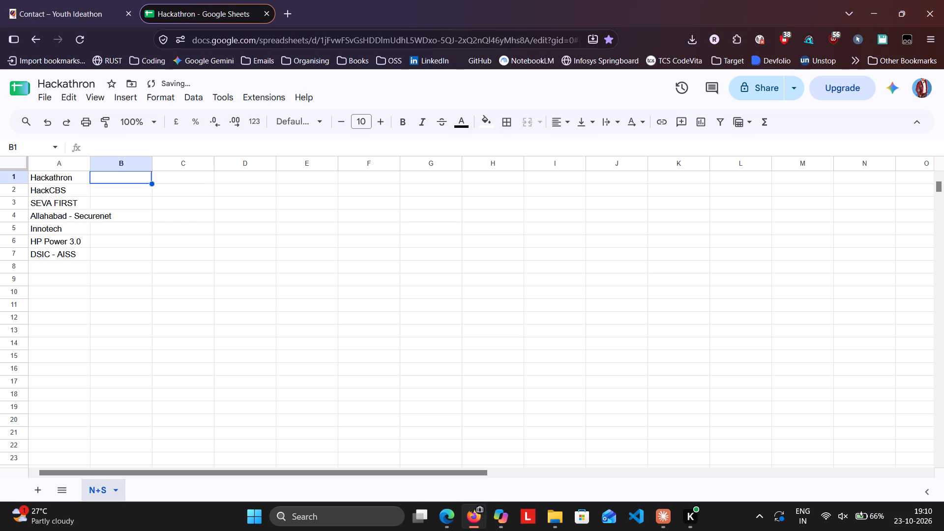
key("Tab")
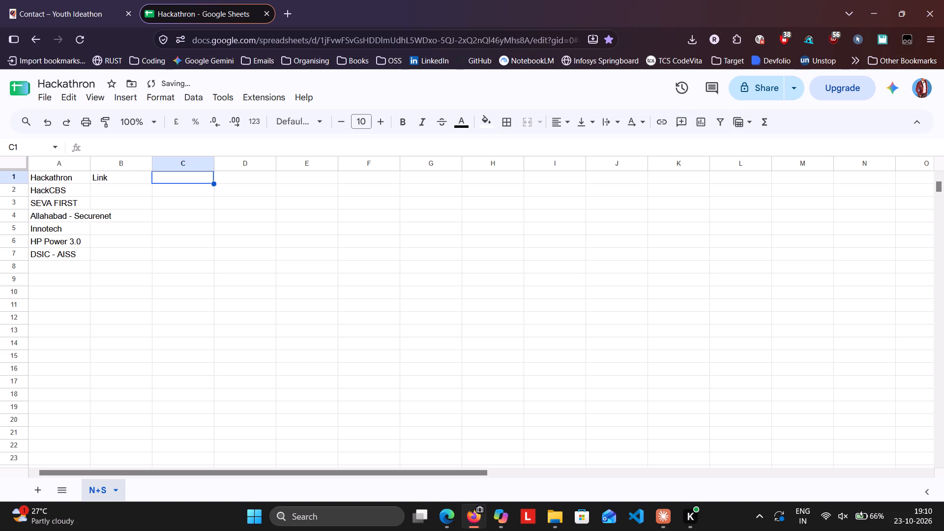
Enter the column header Last Date Registration in C1.
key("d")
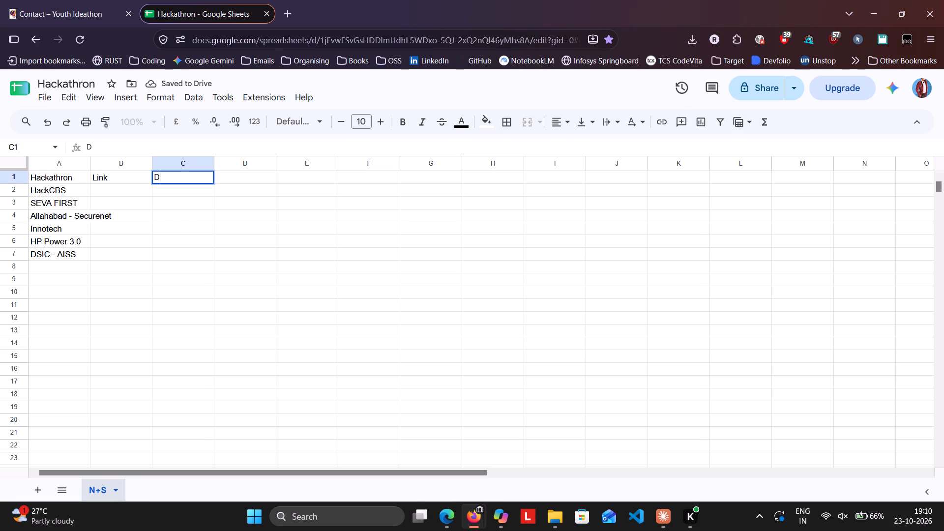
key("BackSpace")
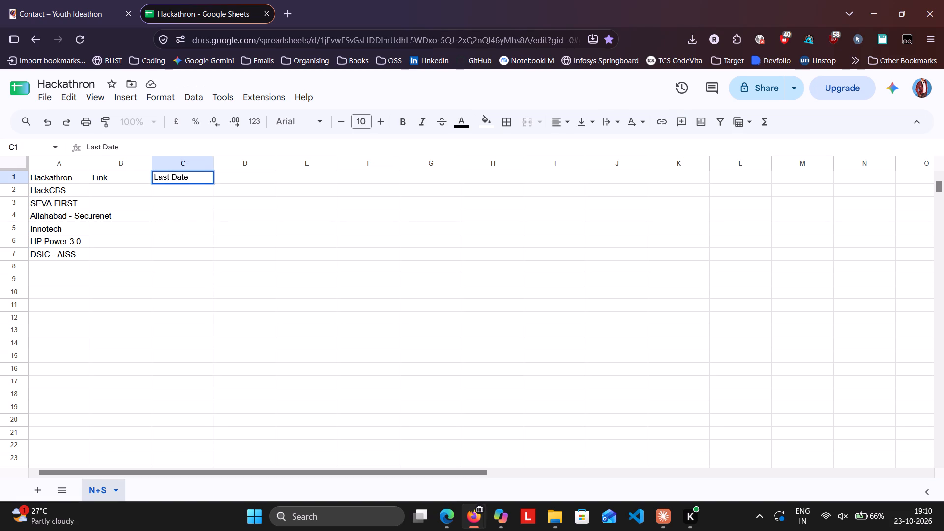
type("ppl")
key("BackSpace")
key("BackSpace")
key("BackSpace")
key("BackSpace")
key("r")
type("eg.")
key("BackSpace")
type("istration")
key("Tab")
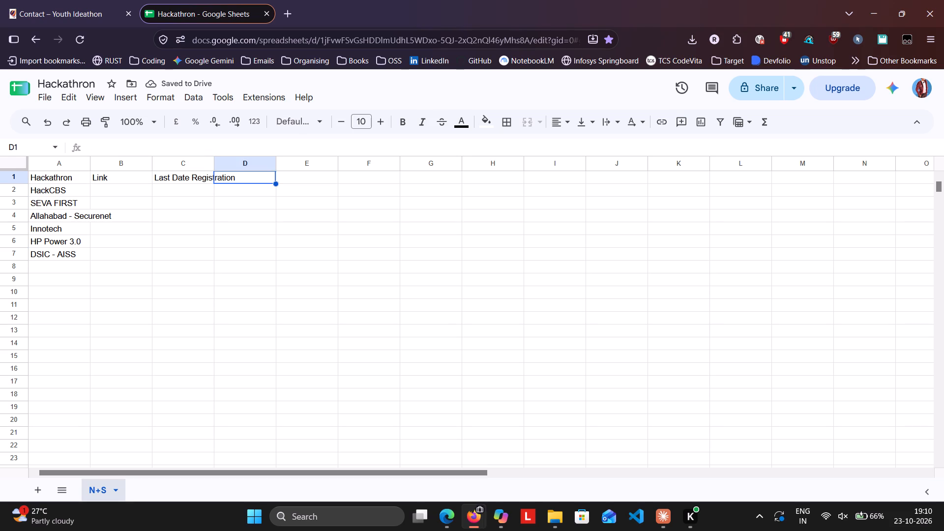
Enter the column header Round 1 Last Date in D1.
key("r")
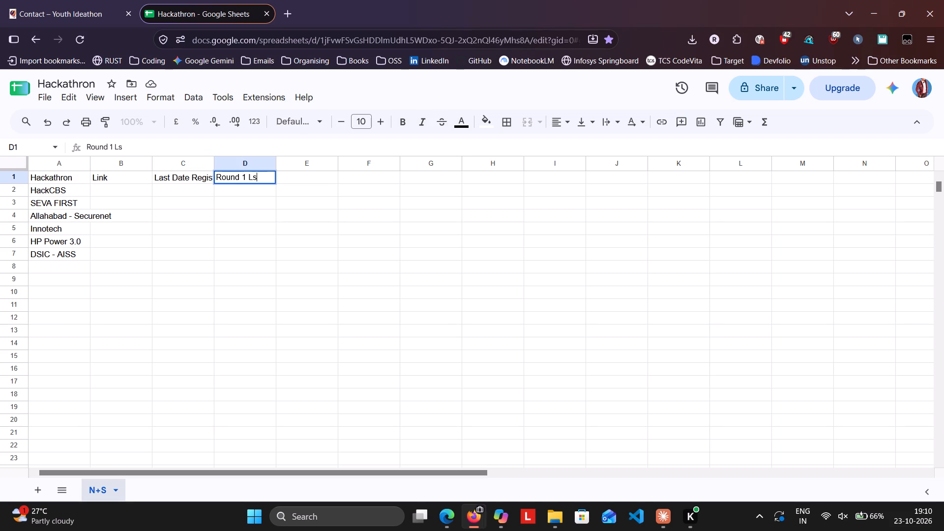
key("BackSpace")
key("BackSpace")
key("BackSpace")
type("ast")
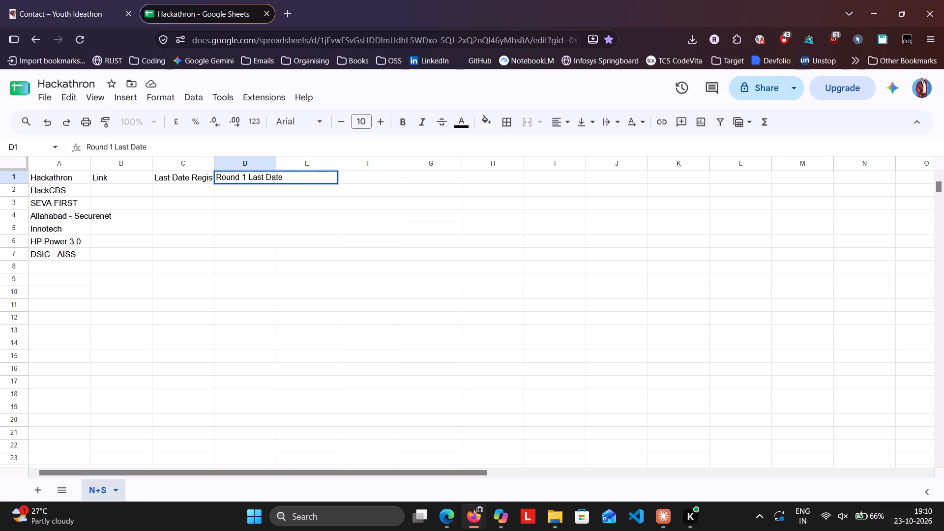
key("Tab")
Enter the column headers Round 1 Result in E1 and Round 2 in F1.
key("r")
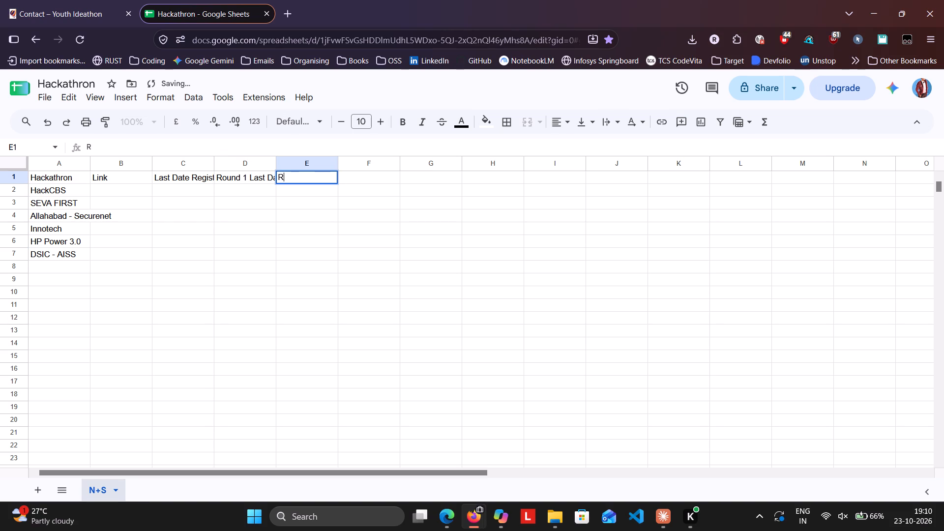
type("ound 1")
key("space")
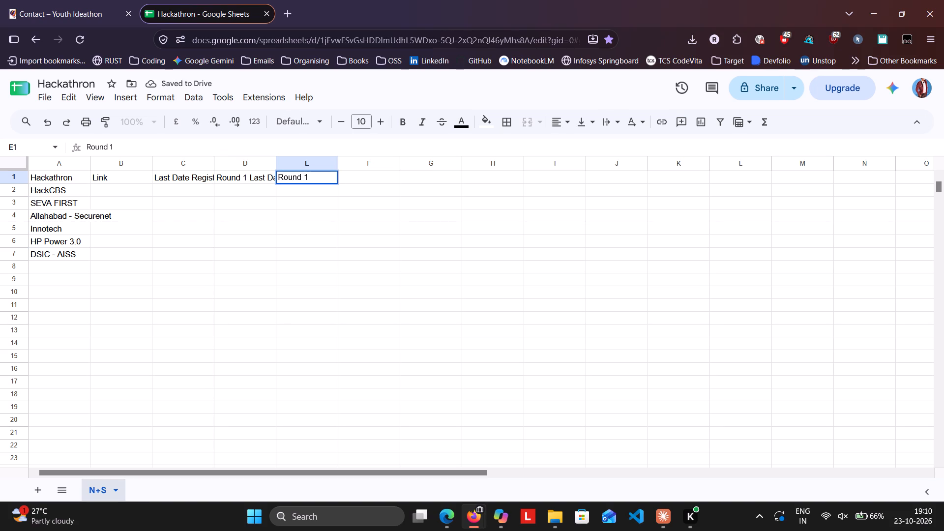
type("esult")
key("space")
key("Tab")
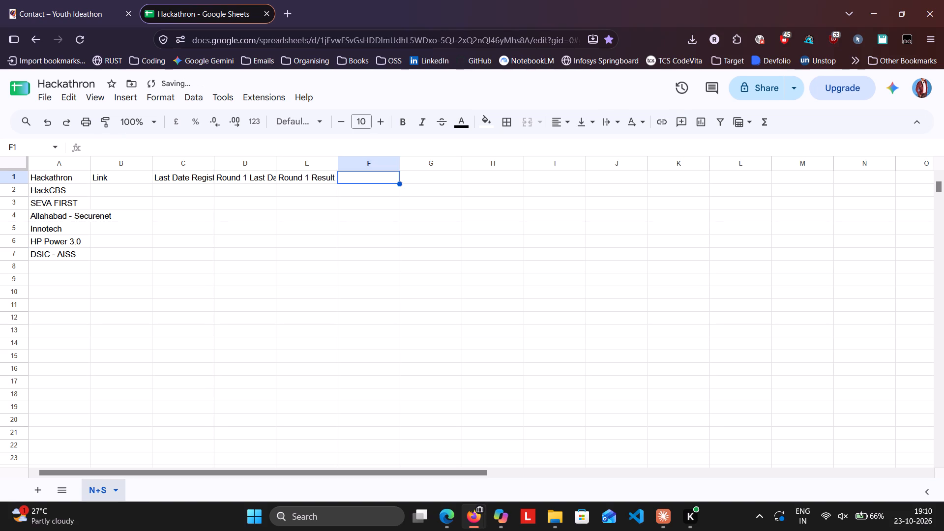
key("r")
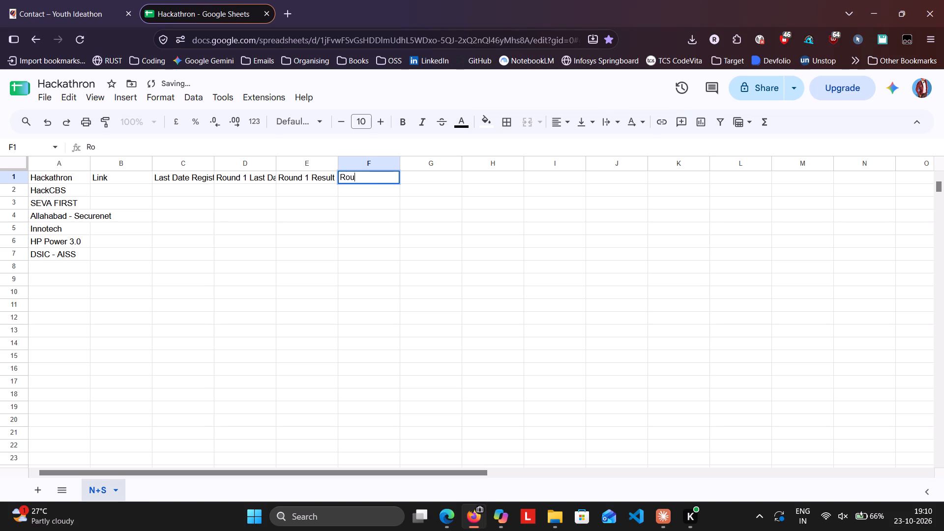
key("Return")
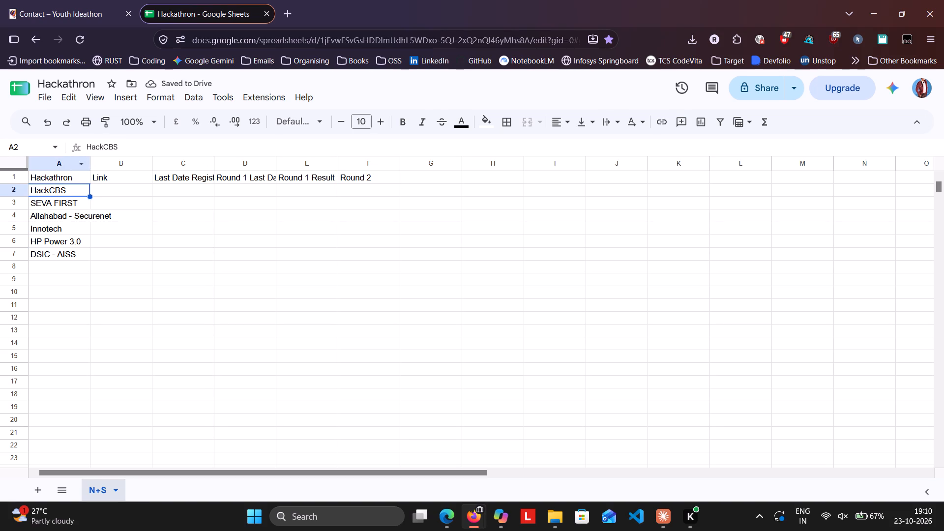
Align the contents of the entire sheet to the centre horizontally and to the middle vertically.
left_click(8, 169)
left_click(7, 164)
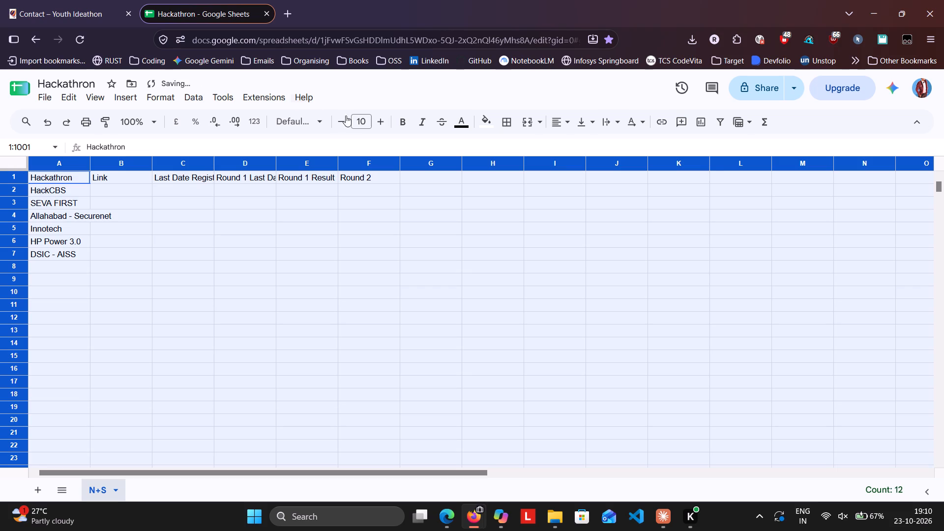
left_click(570, 117)
left_click(583, 148)
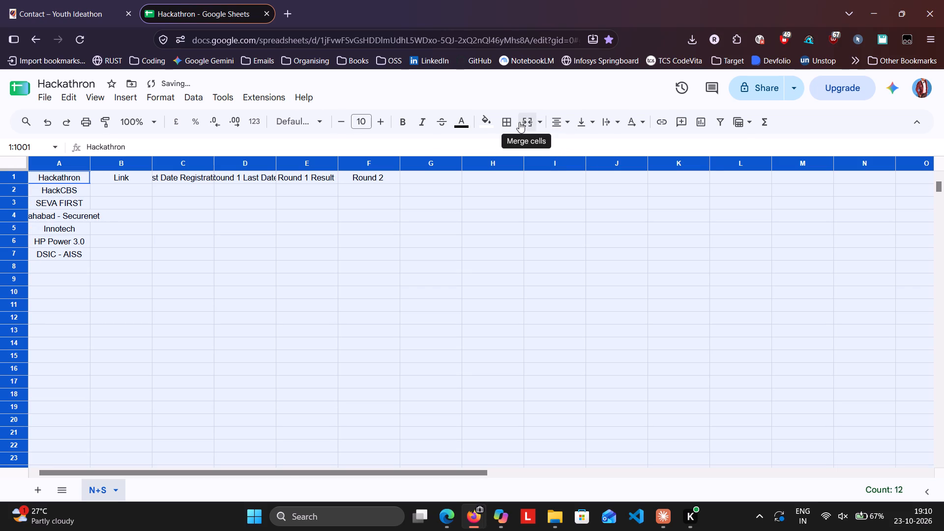
left_click(605, 124)
left_click(597, 124)
left_click(611, 150)
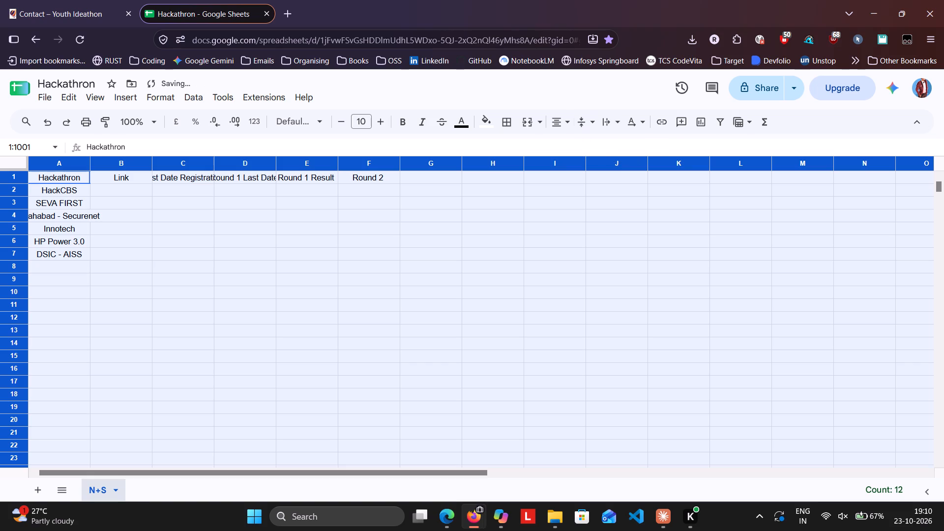
Widen all the sheet's columns equally to nearly twice their width so every header fits.
left_click(611, 126)
left_click(337, 169)
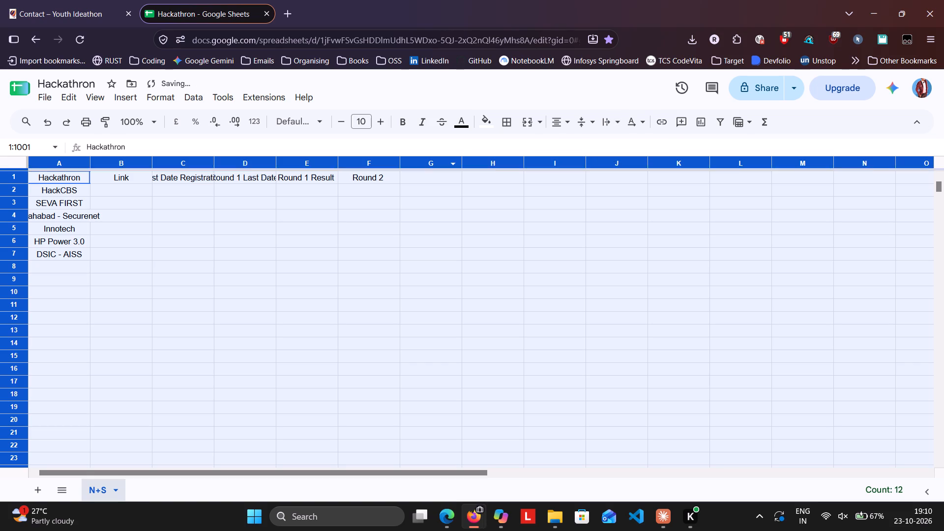
left_click_drag(211, 161, 265, 175)
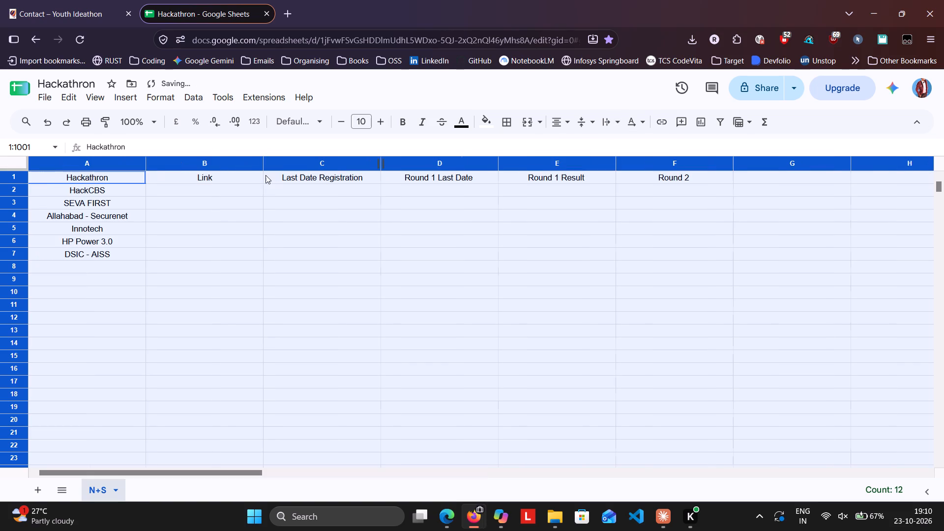
left_click(420, 248)
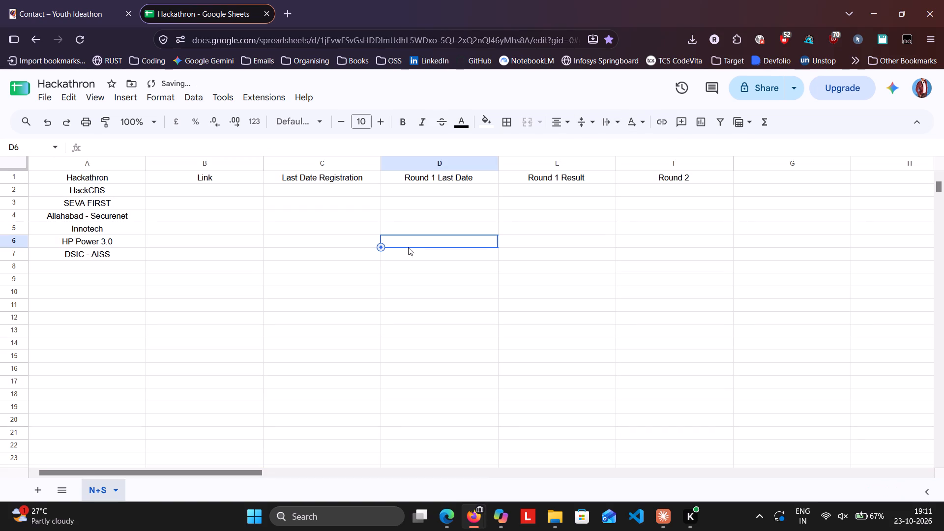
Make the header row, row 1, bold.
left_click(19, 176)
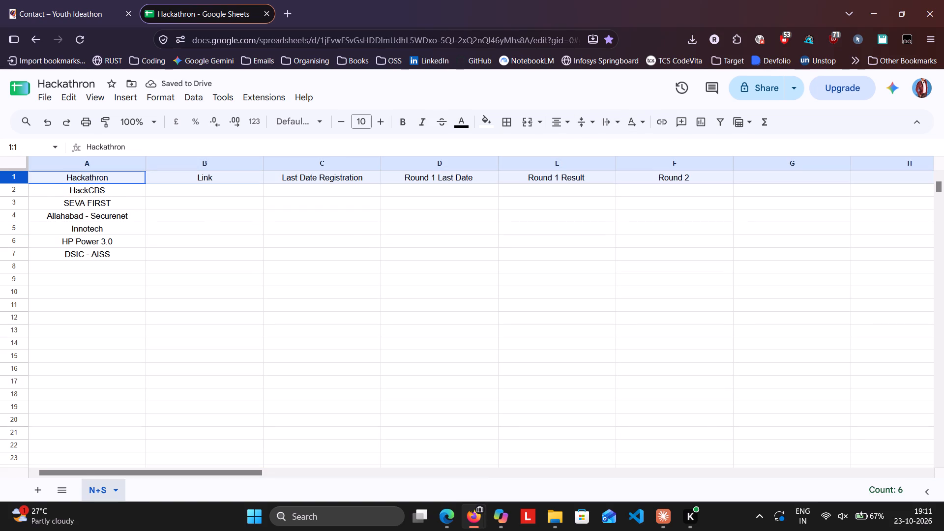
left_click(406, 122)
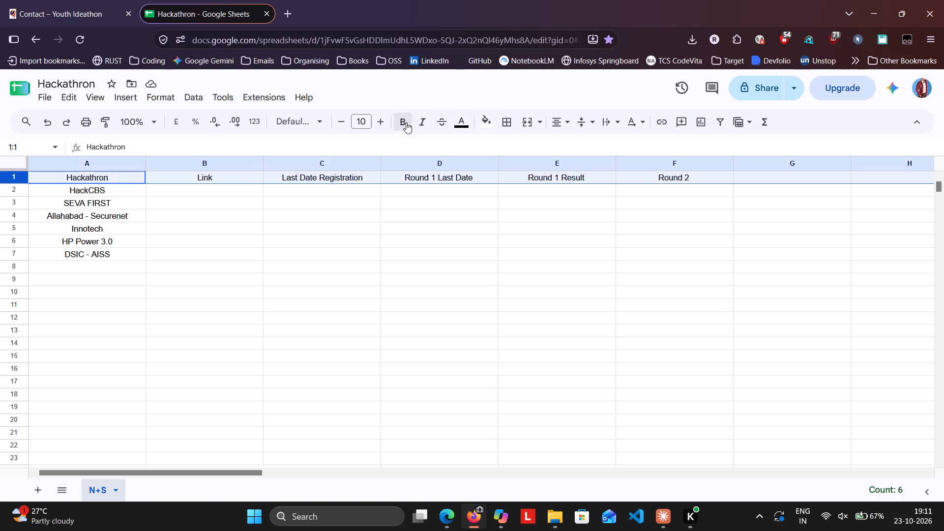
Change the SEVA FIRST entry in A3 to DTU SEVA FIRST.
left_click(405, 266)
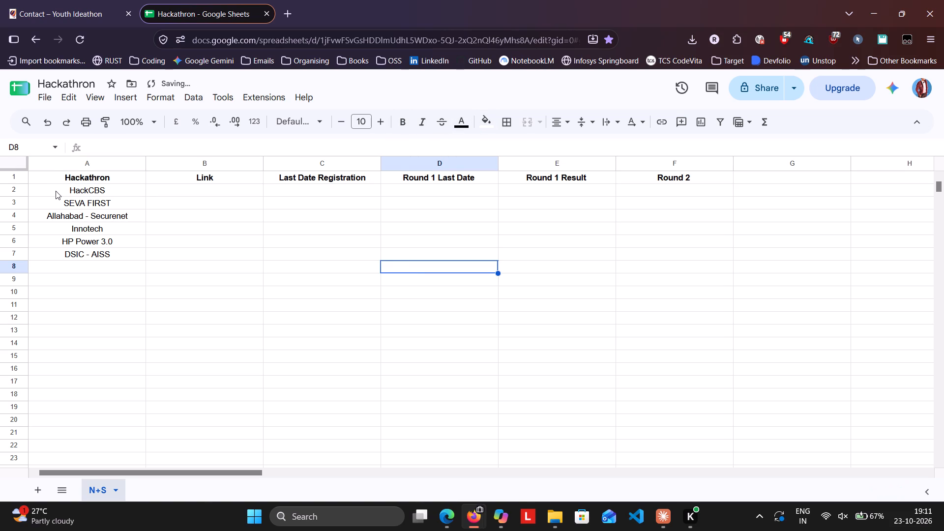
left_click(56, 191)
left_click(76, 206)
left_click(115, 206)
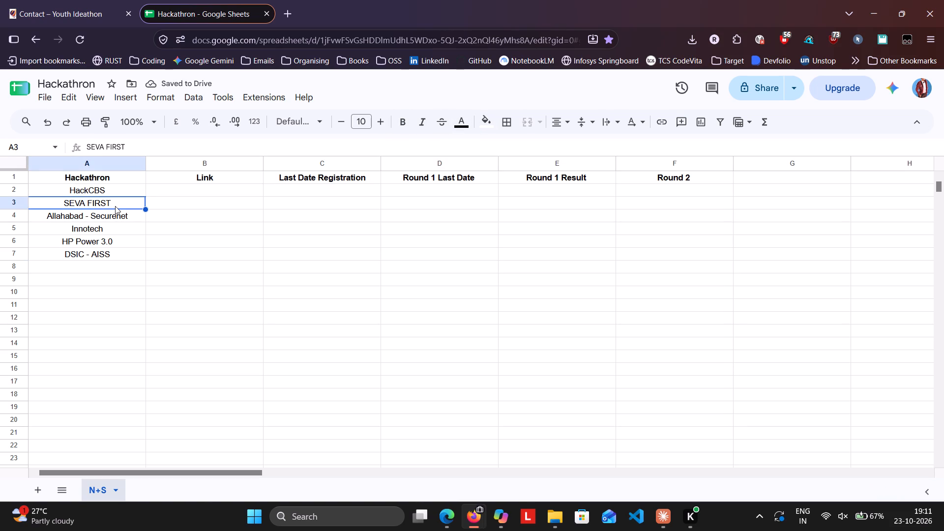
left_click(79, 206)
left_click_drag(79, 206, 61, 206)
double_click(61, 206)
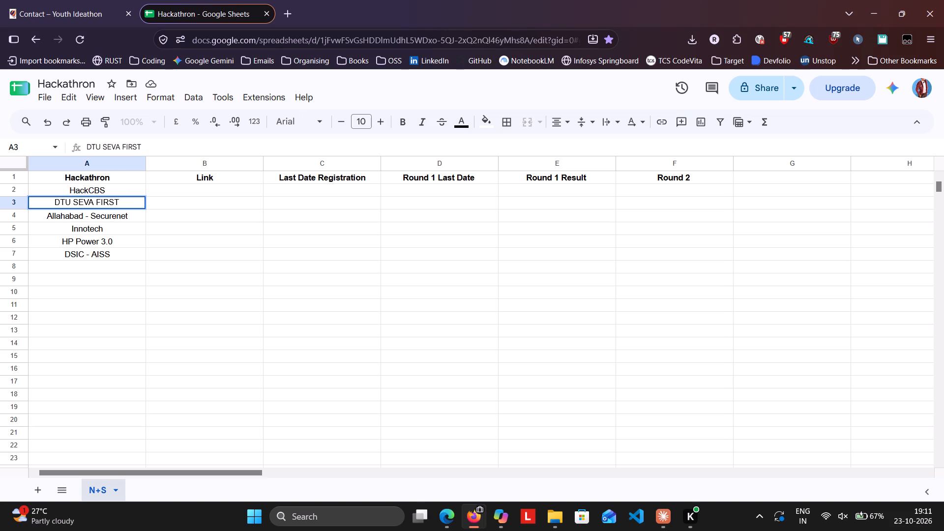
left_click(211, 212)
left_click(204, 196)
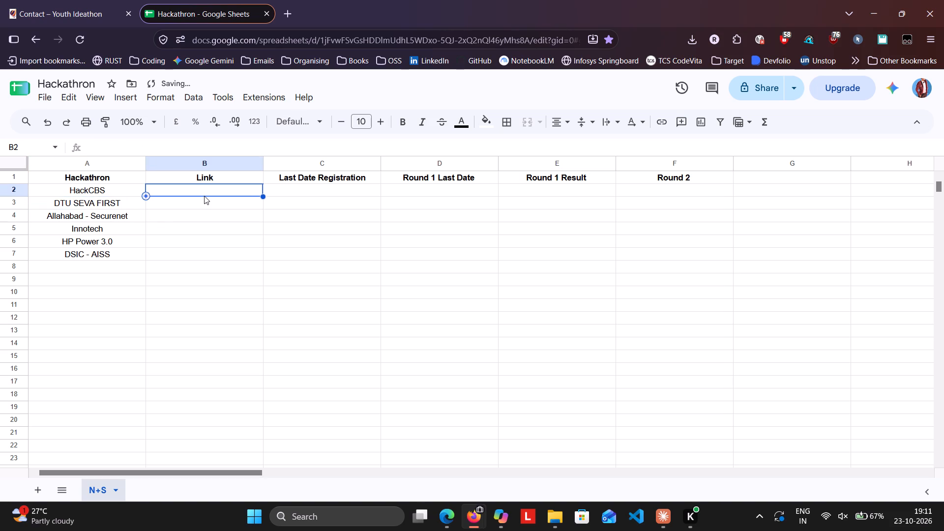
Shorten the hackathon name in A4 to Securenet.
left_click(108, 216)
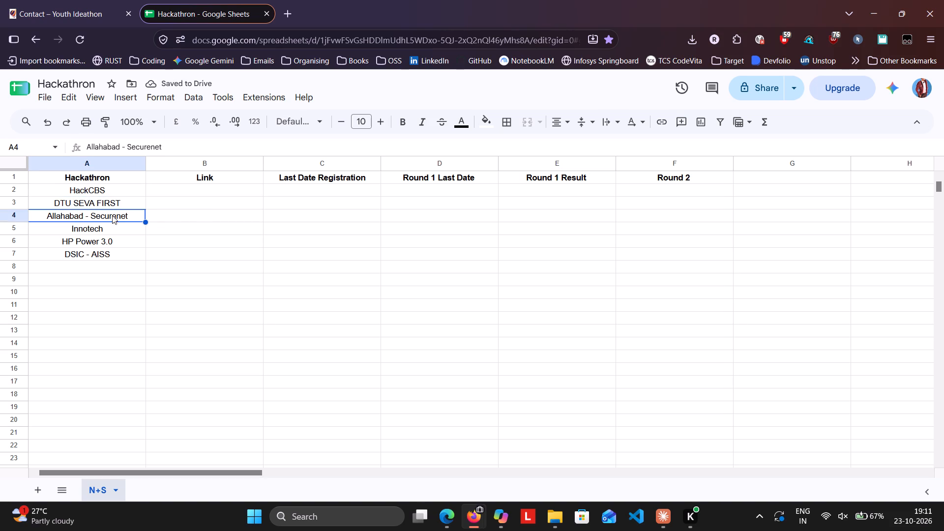
triple_click(122, 215)
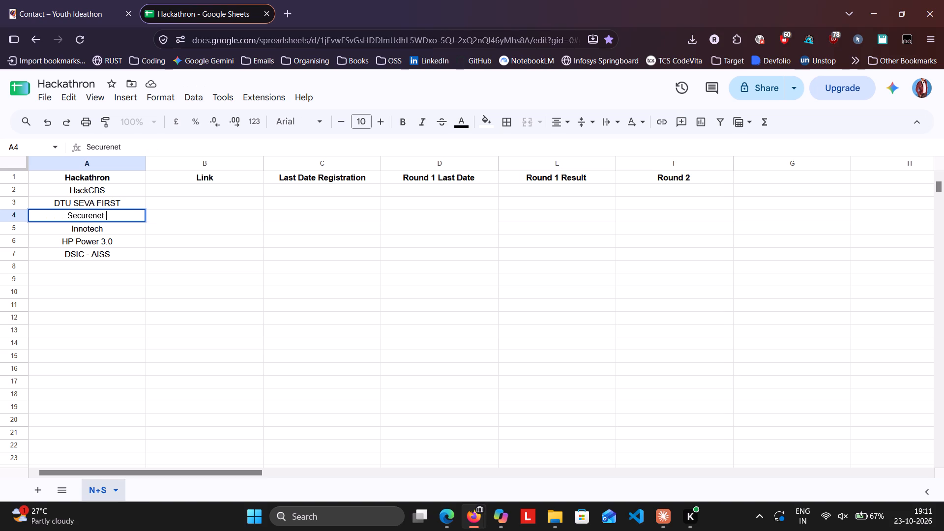
key("Return")
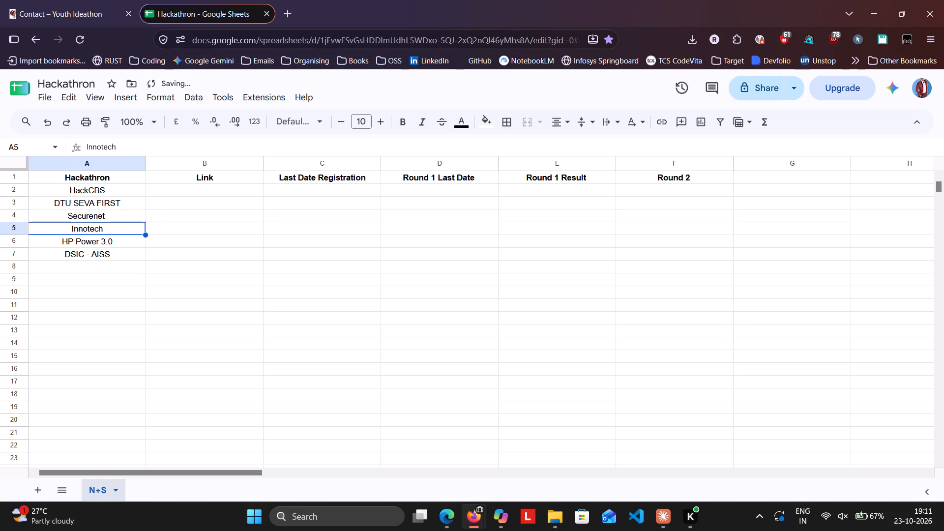
Insert a column before Last Date Registration and give it the header Registered in C1.
left_click(379, 170)
left_click(268, 171)
right_click(268, 171)
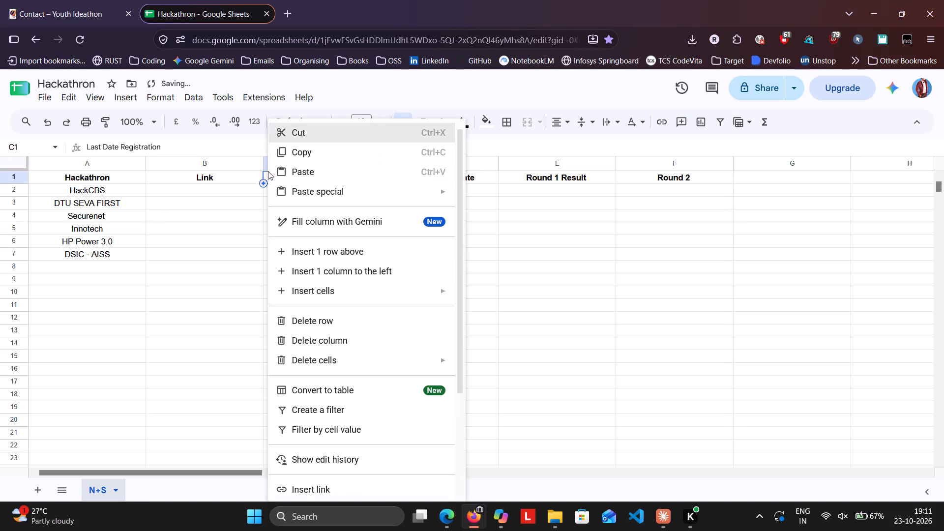
left_click(324, 263)
double_click(310, 182)
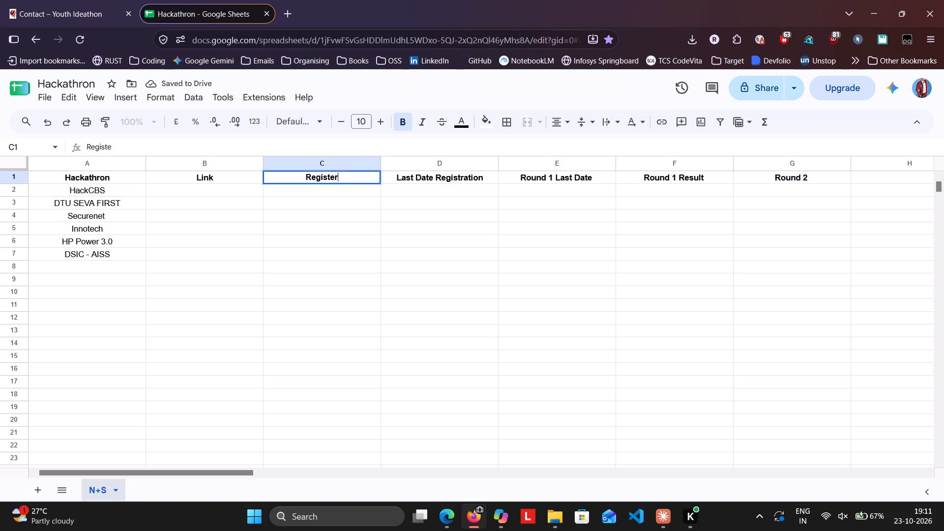
key("BackSpace")
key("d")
left_click(322, 207)
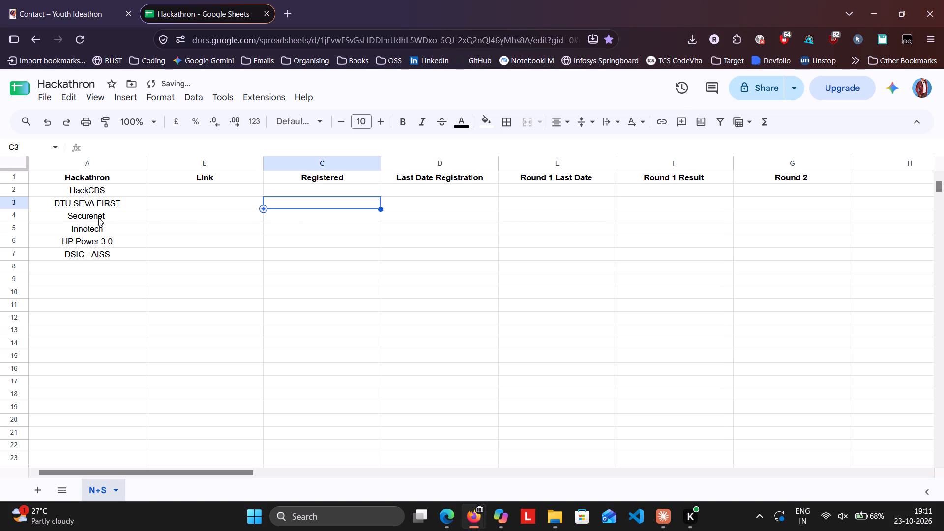
Clear the DSIC - AISS entry from A7 in the hackathon list.
double_click(88, 230)
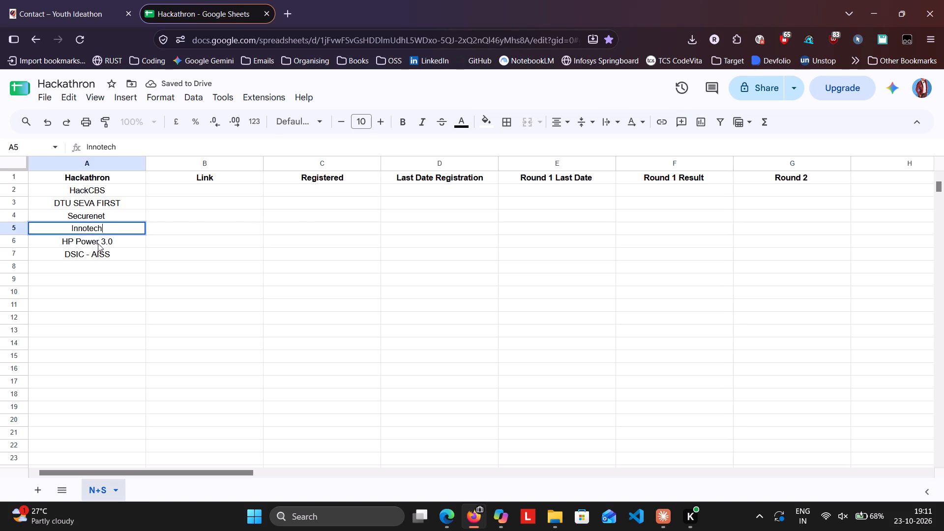
left_click(98, 243)
double_click(117, 254)
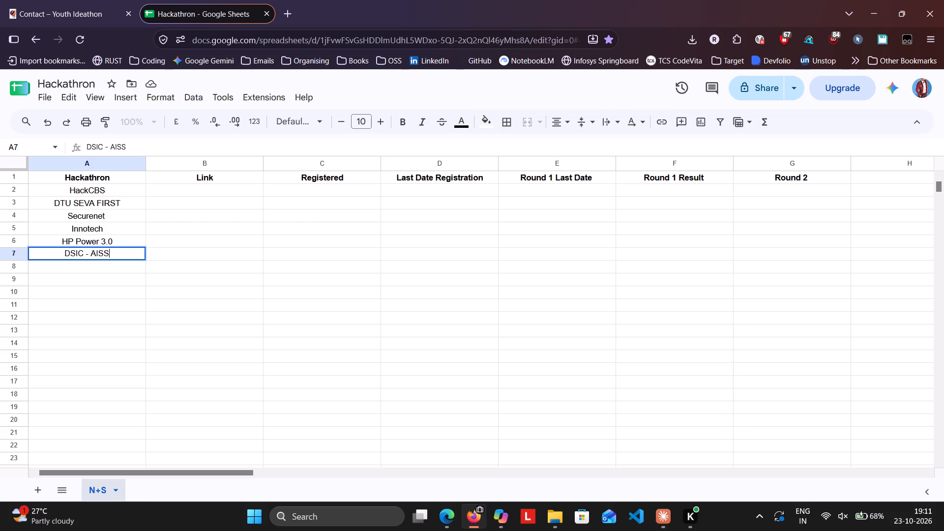
key("ctrl+a")
key("BackSpace")
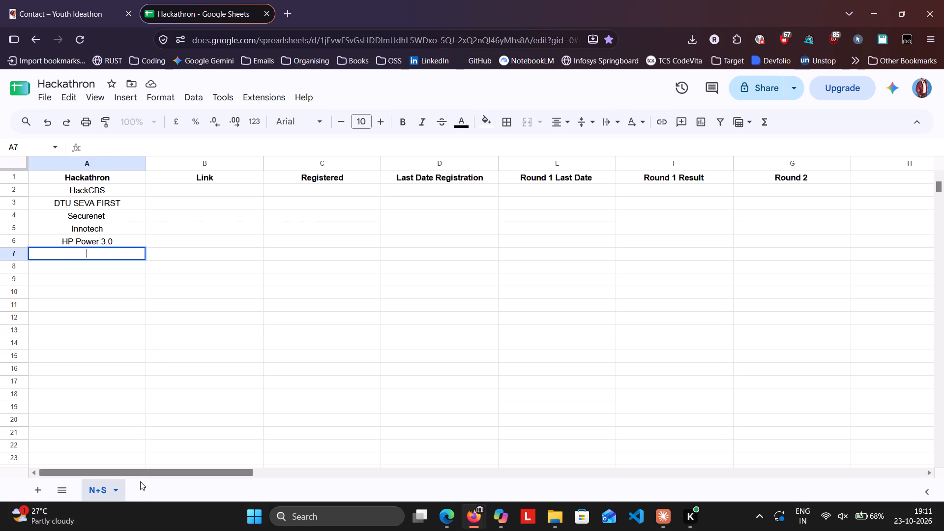
Add a new sheet to the spreadsheet and name it Others.
left_click(139, 491)
left_click(42, 499)
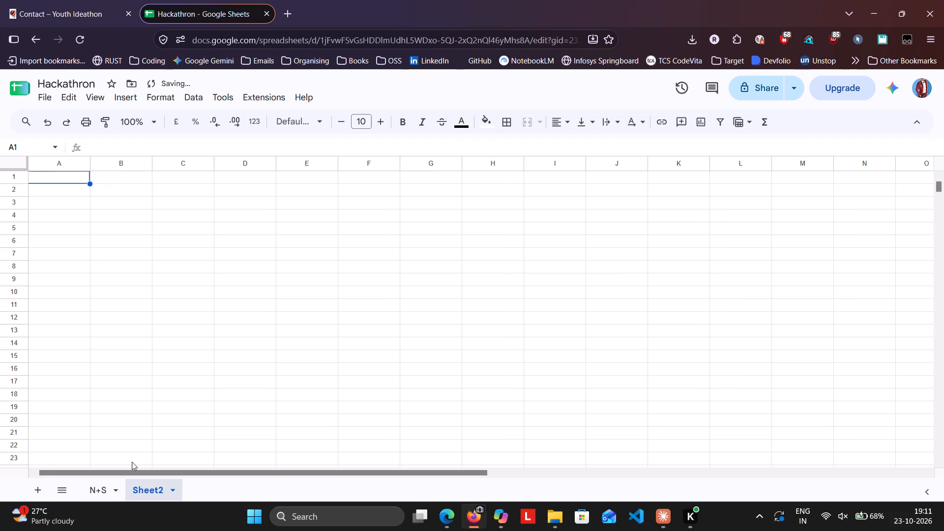
double_click(151, 496)
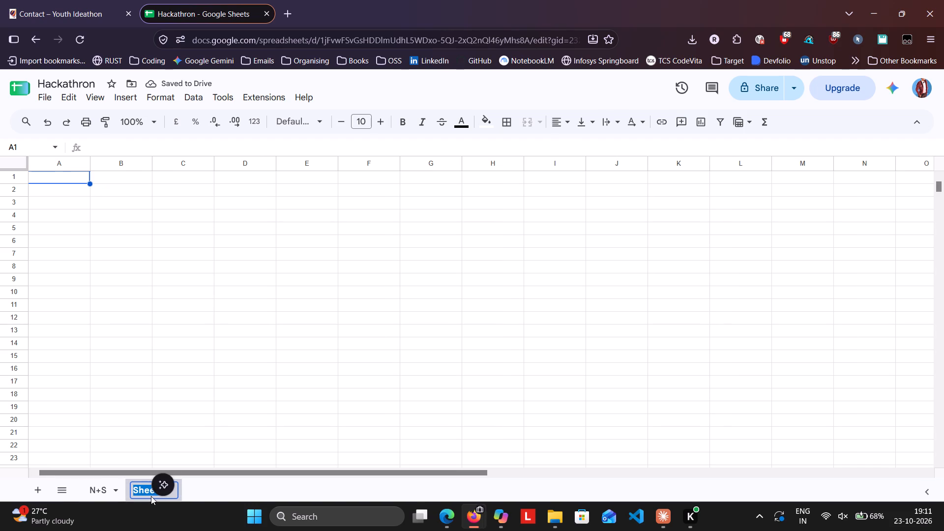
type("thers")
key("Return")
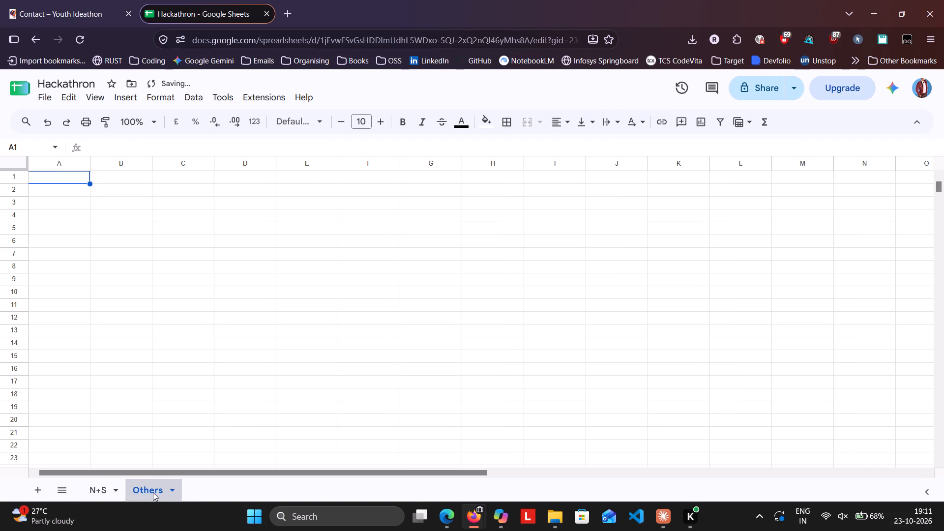
Copy the entire contents and formatting of the N+S sheet into the Others sheet.
left_click(103, 497)
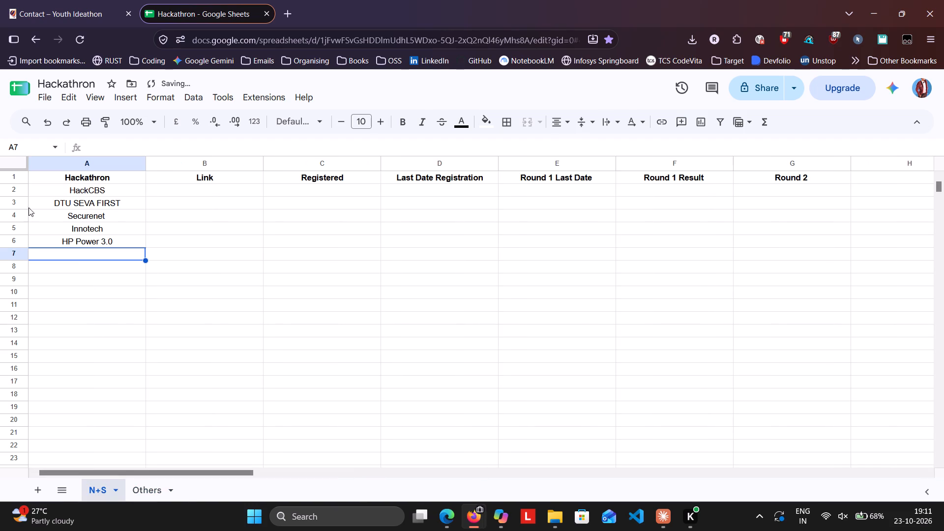
left_click(12, 169)
left_click(7, 155)
left_click(10, 160)
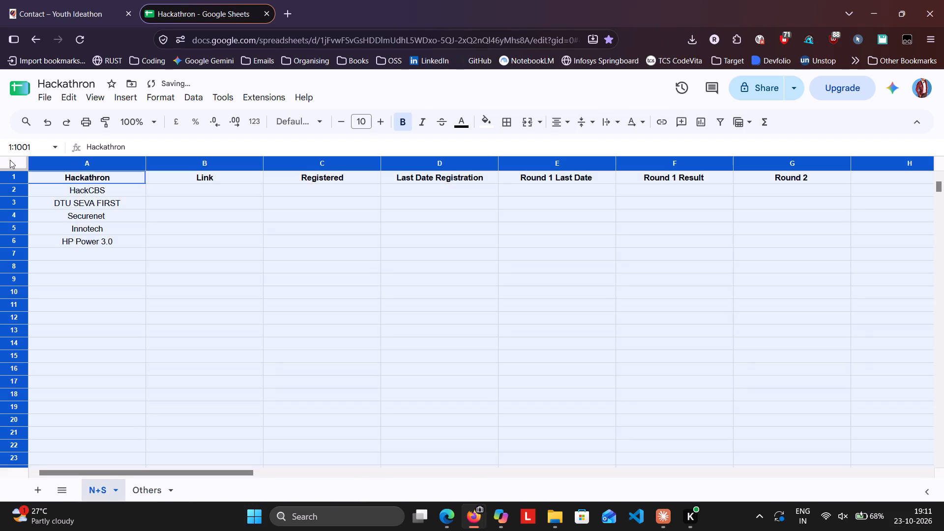
key("ctrl+c")
left_click(144, 493)
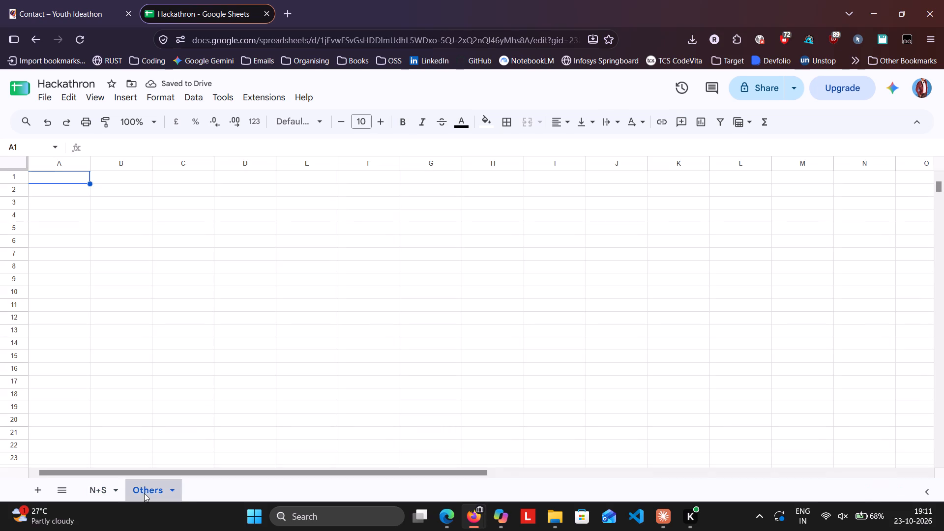
key("ctrl+a")
key("ctrl+v")
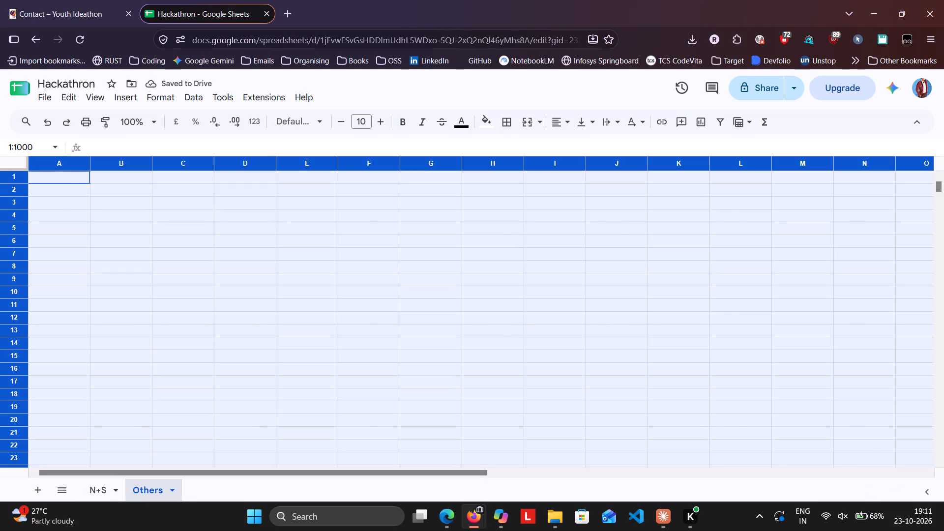
left_click(157, 266)
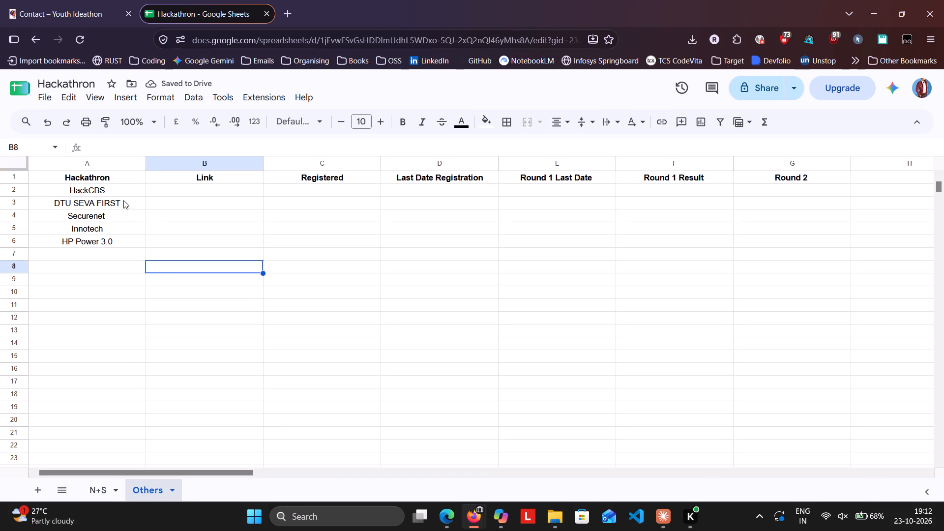
Clear the copied hackathon entries from rows 2 to 6 of the Others sheet, keeping the header row.
left_click_drag(7, 189, 72, 227)
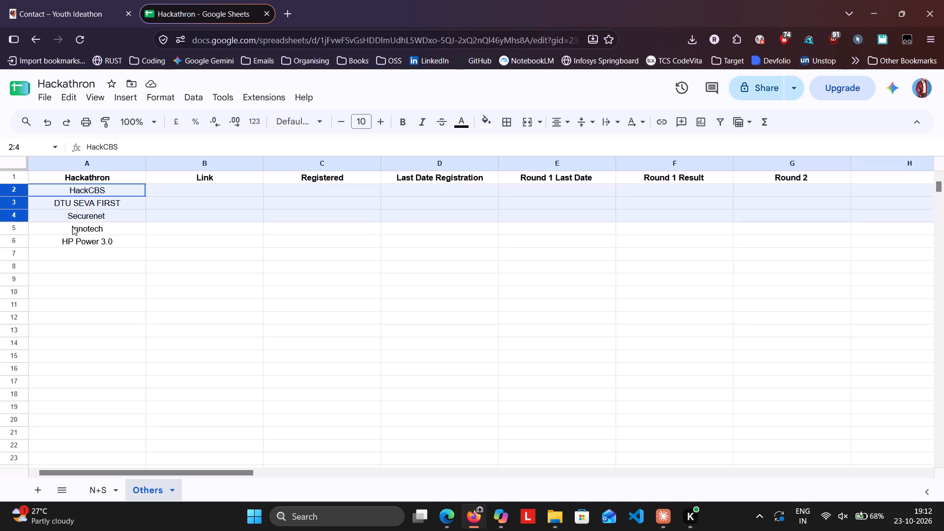
left_click_drag(72, 227, 94, 240)
key("Delete")
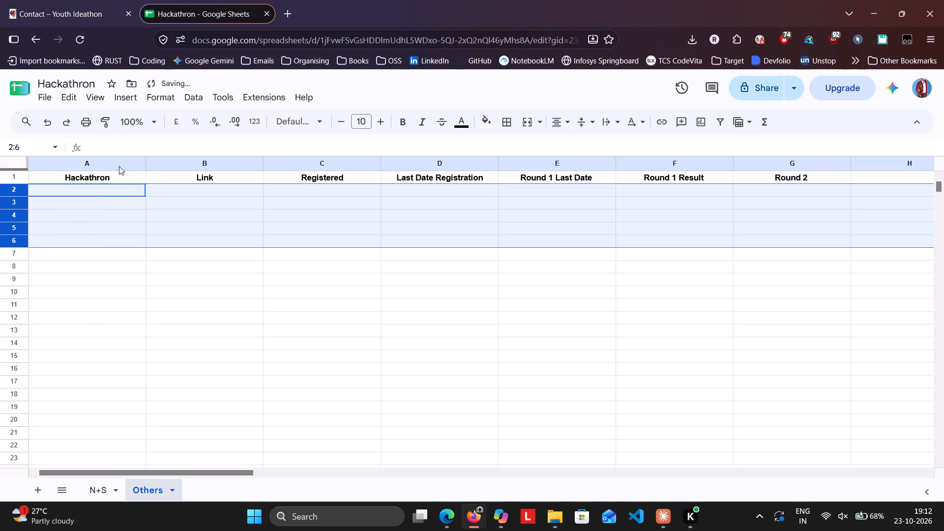
Enter DSIC AISS as the first hackathon in A2 of the Others sheet.
double_click(94, 188)
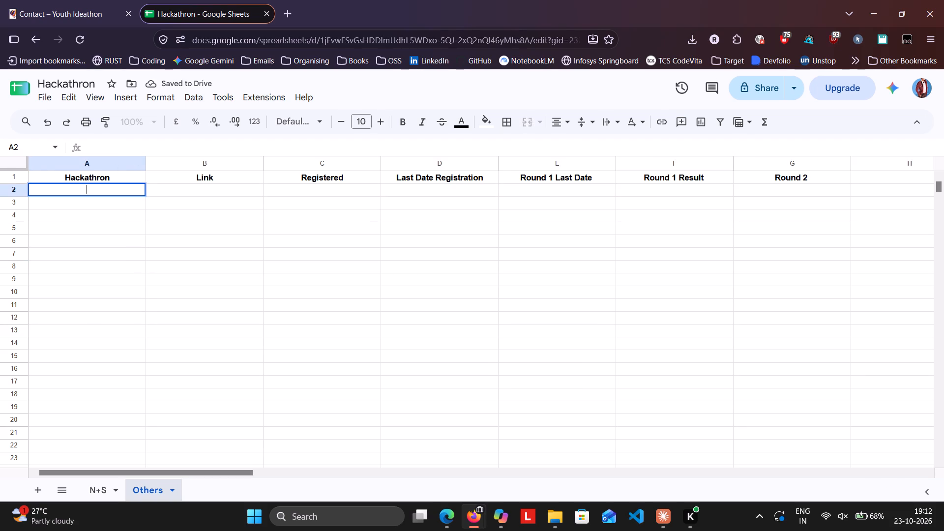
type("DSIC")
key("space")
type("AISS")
left_click(177, 194)
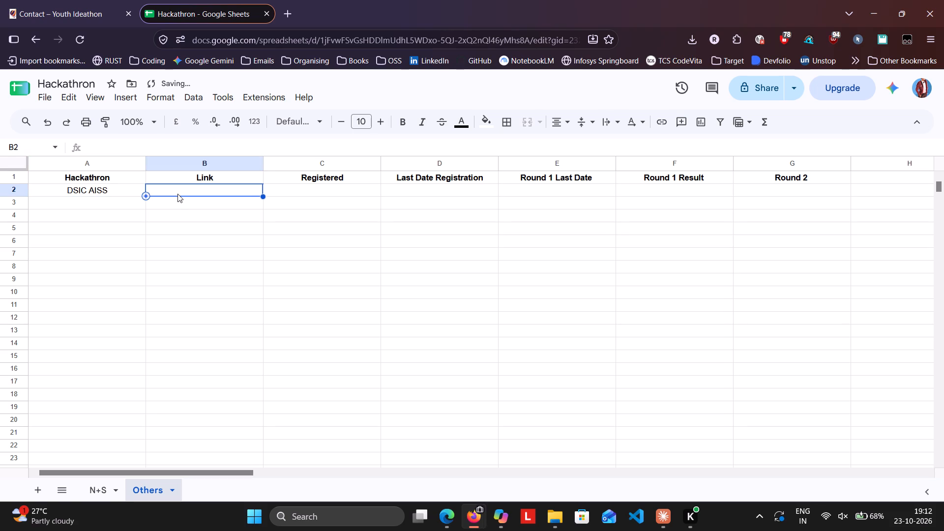
Return to the N+S sheet and open the spreadsheet's sharing settings, ready to enter a recipient.
left_click(95, 483)
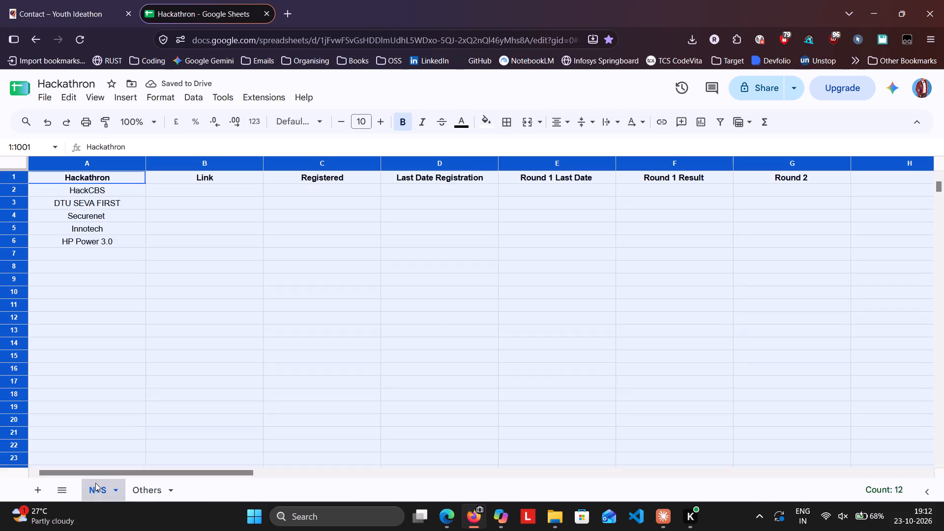
left_click(610, 259)
left_click(791, 90)
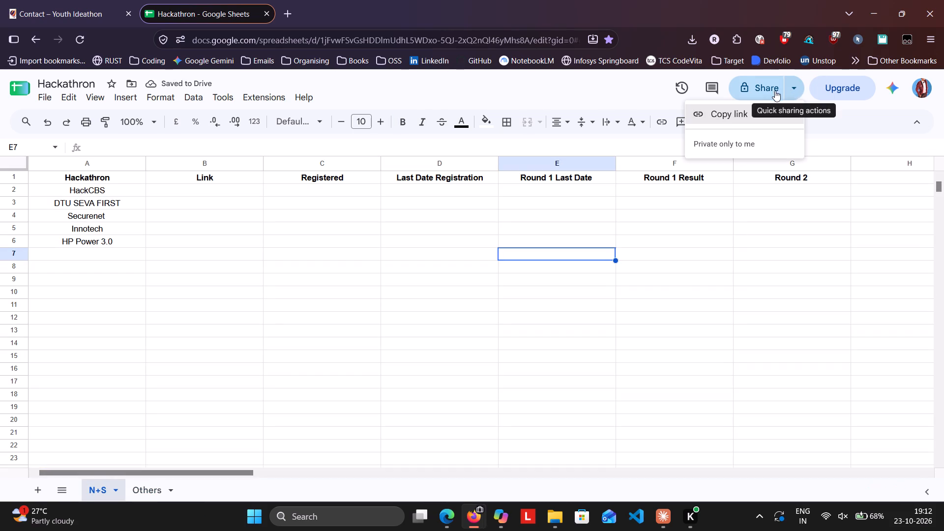
left_click(773, 89)
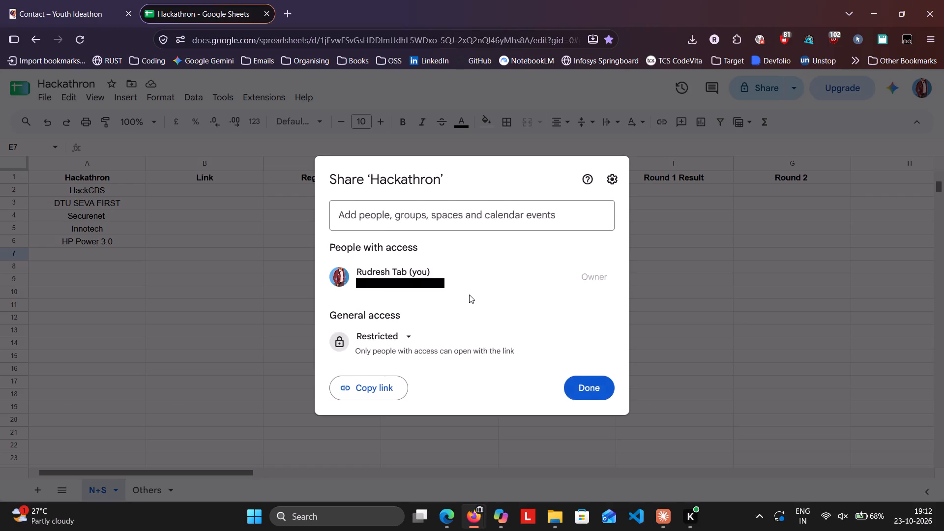
left_click(410, 213)
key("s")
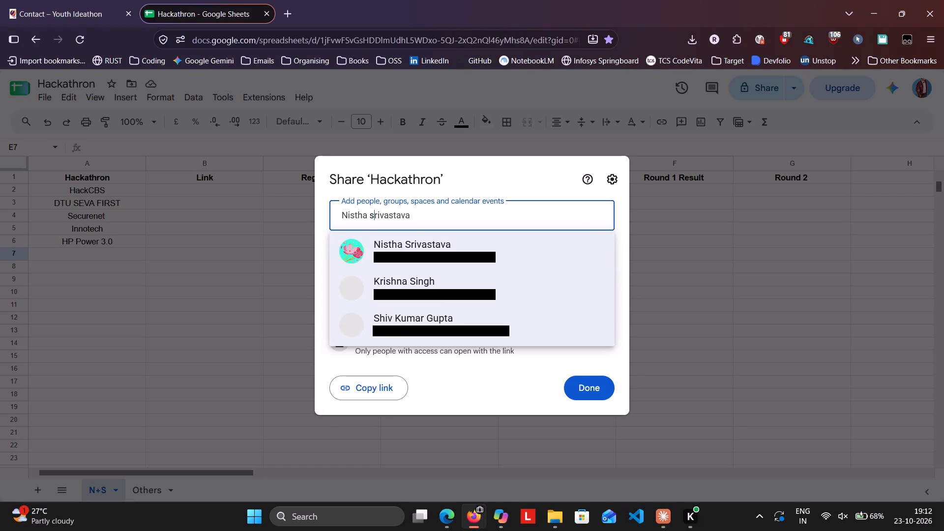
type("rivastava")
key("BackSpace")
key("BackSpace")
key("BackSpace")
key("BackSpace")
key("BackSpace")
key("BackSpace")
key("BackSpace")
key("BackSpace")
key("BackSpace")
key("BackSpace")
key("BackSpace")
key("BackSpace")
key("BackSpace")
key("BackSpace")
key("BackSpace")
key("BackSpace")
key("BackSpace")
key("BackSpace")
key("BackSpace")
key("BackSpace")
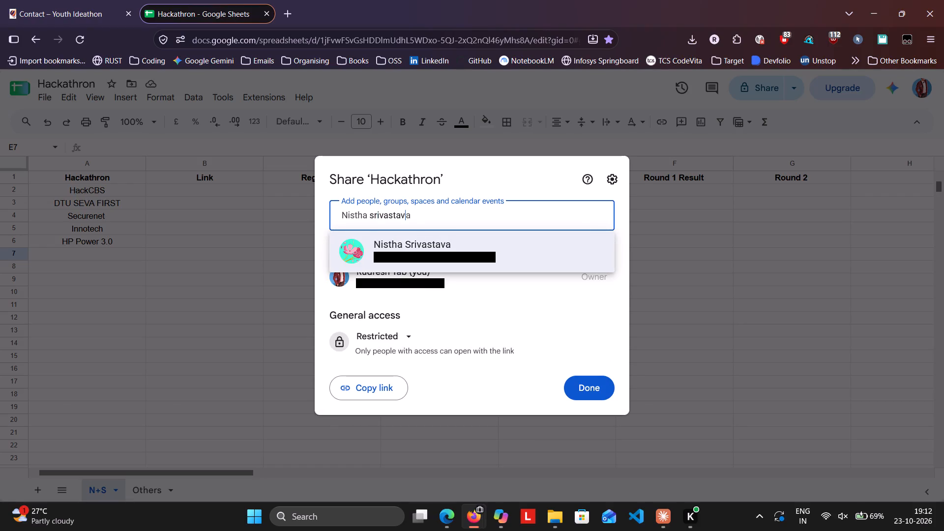
Add the collaborator as a sharing recipient by entering their e-mail address.
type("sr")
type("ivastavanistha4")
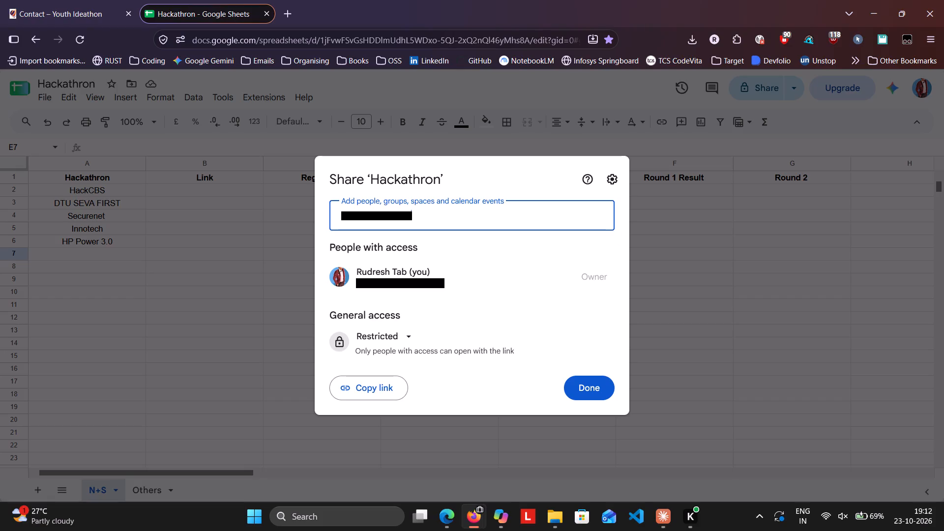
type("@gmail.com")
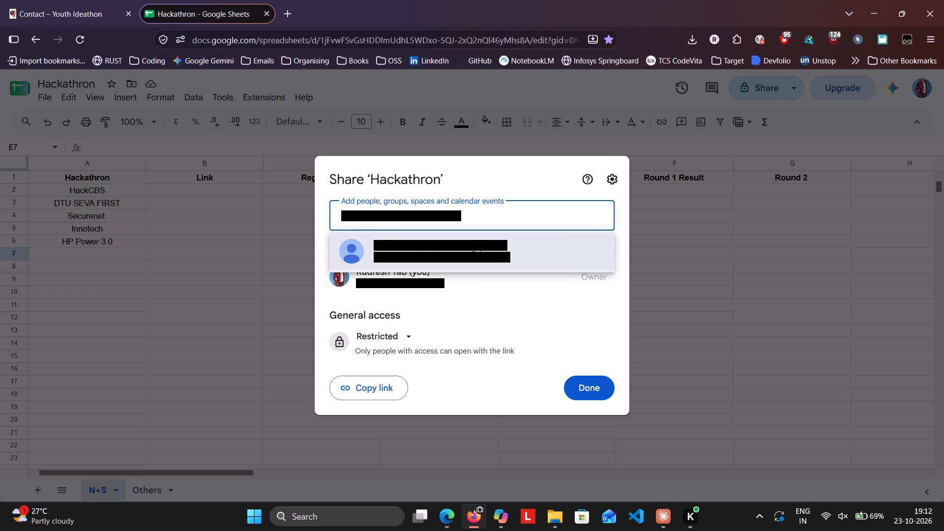
left_click(475, 245)
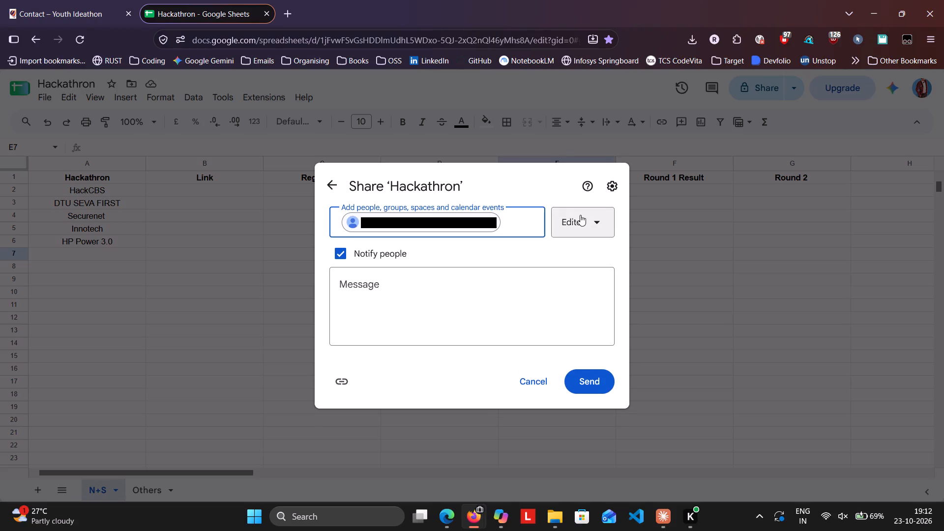
Send the sharing invitation for the Hackathron spreadsheet with Editor access and people notification enabled.
left_click(580, 215)
left_click(580, 215)
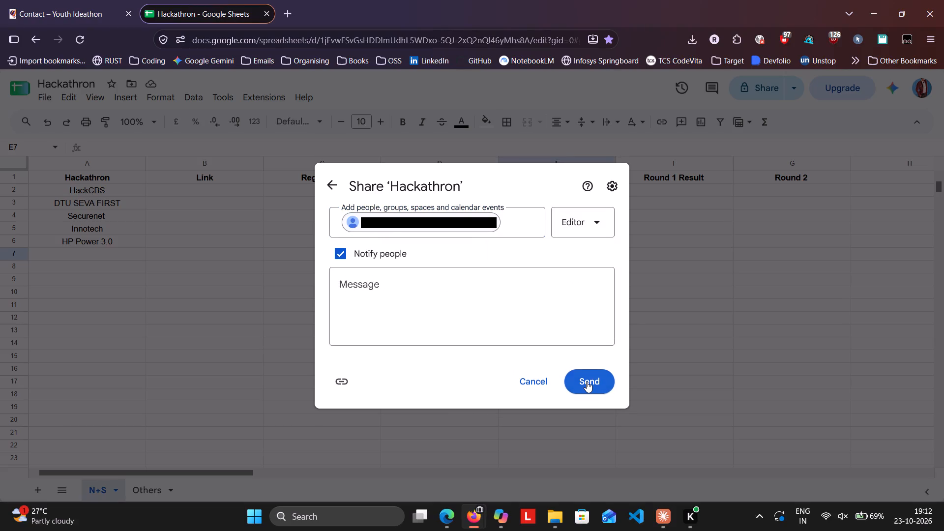
left_click(587, 382)
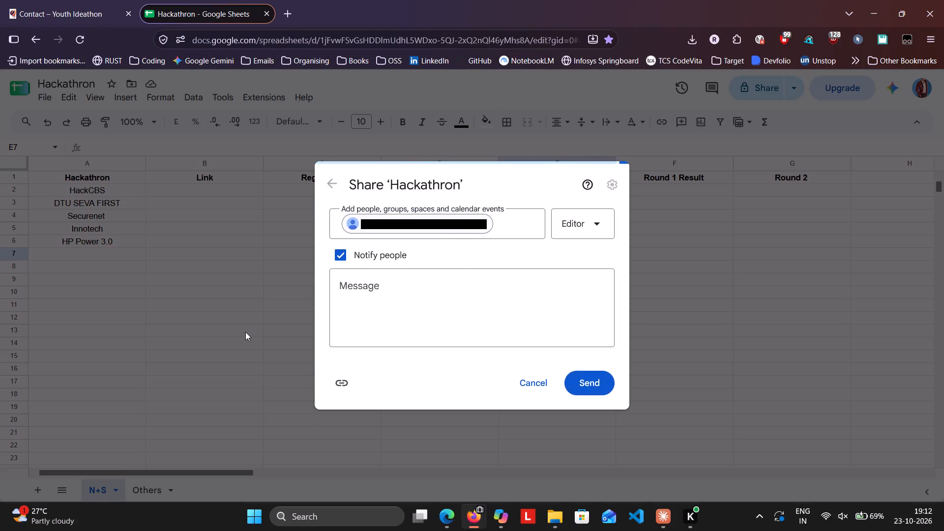
left_click(245, 332)
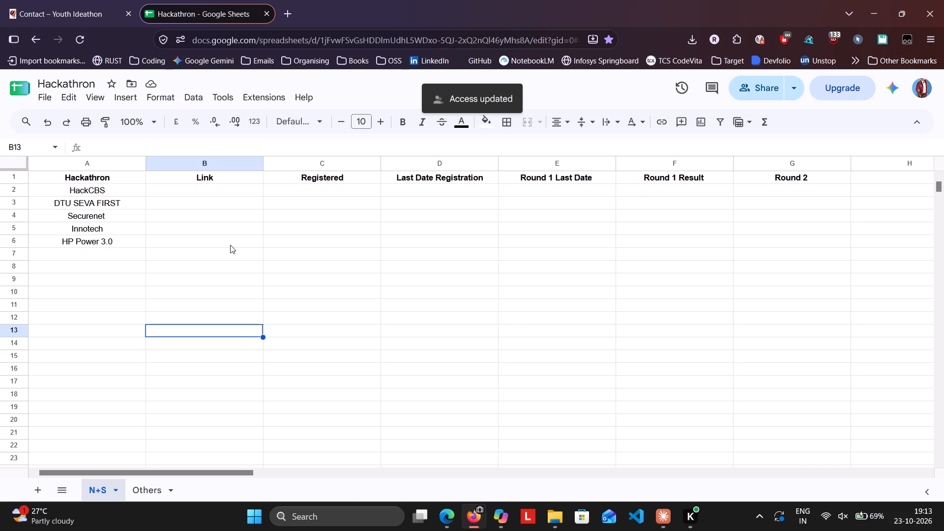
For the HackCBS link cell B2, search for Hackcbs in a new tab and open the hackCBS 9.0 page on HackCulture.
left_click(191, 187)
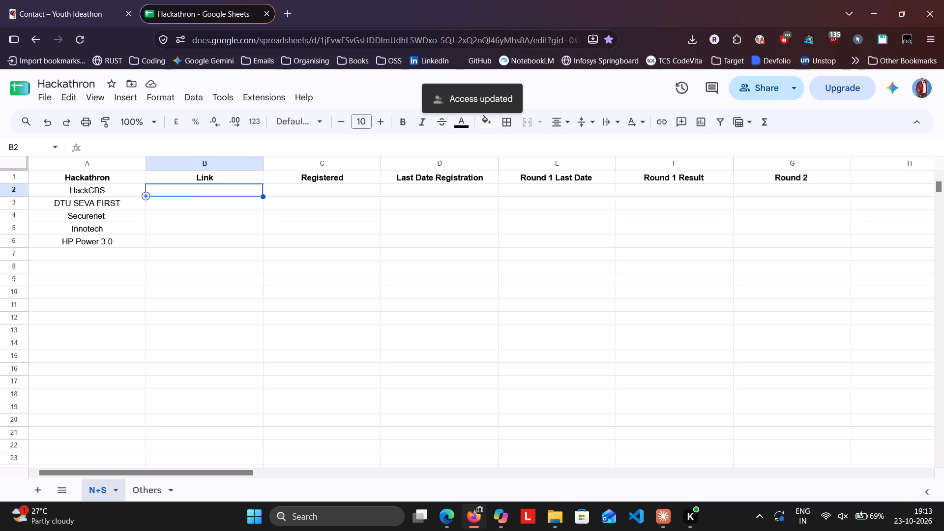
left_click(278, 23)
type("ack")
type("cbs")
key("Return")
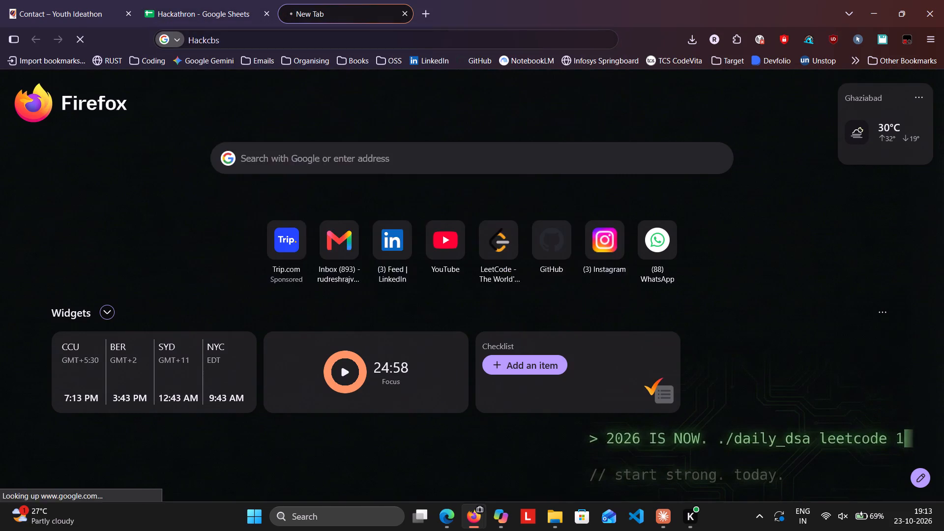
left_click(187, 191)
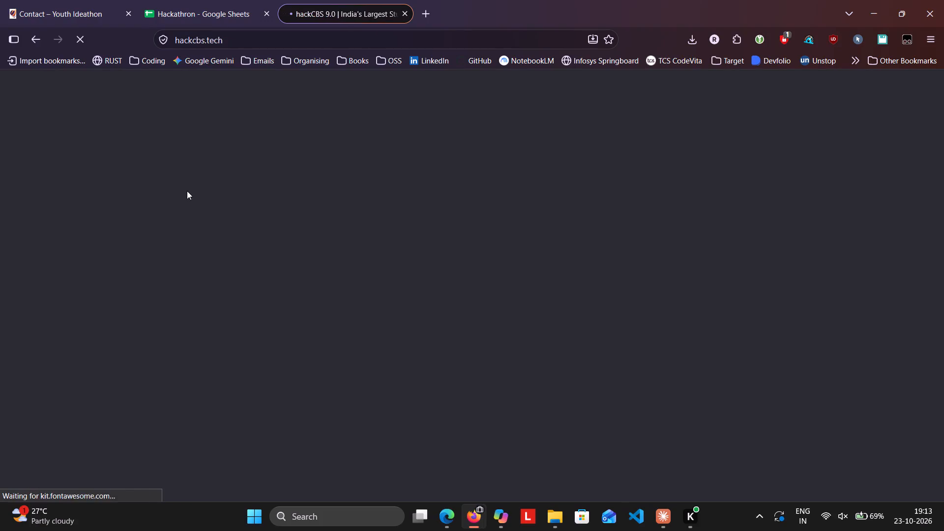
left_click_drag(366, 435, 350, 417)
left_click(350, 417)
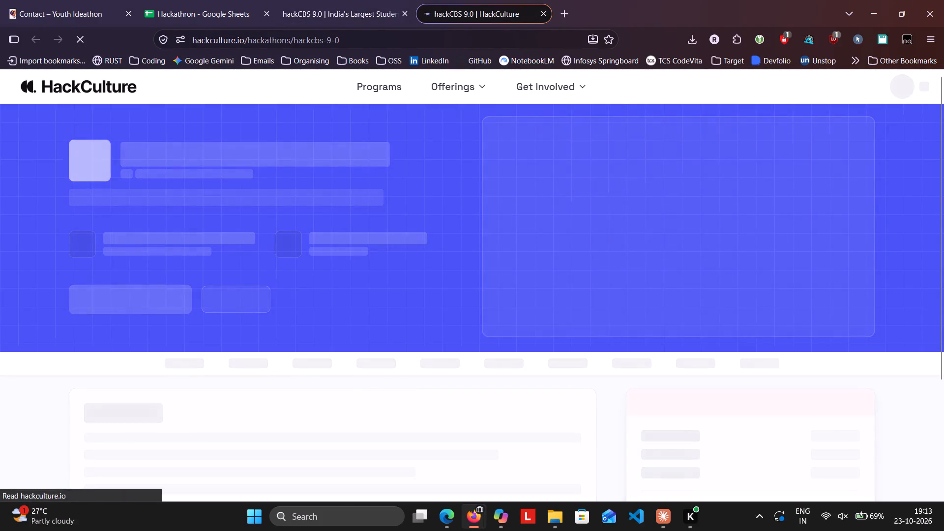
Copy the hackCBS 9.0 HackCulture page address into B2 of the N+S sheet.
left_click(371, 40)
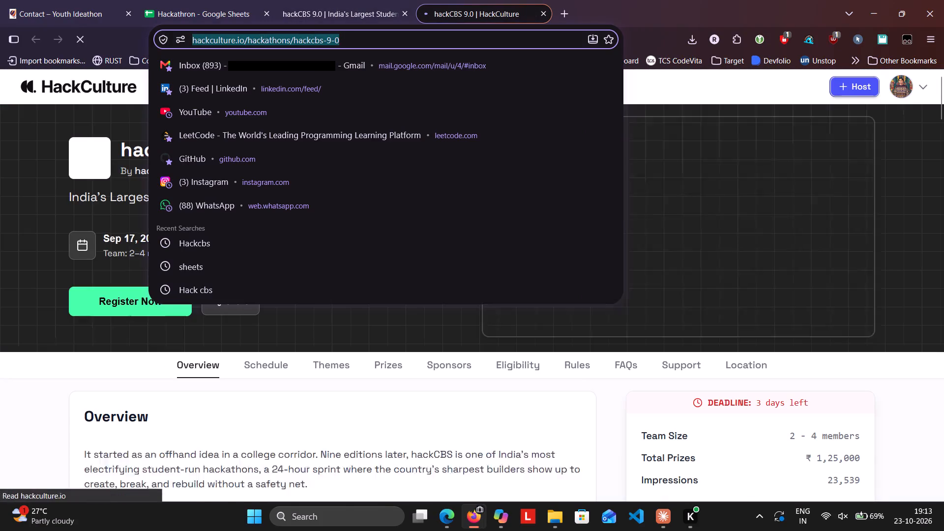
key("ctrl+c")
left_click(242, 0)
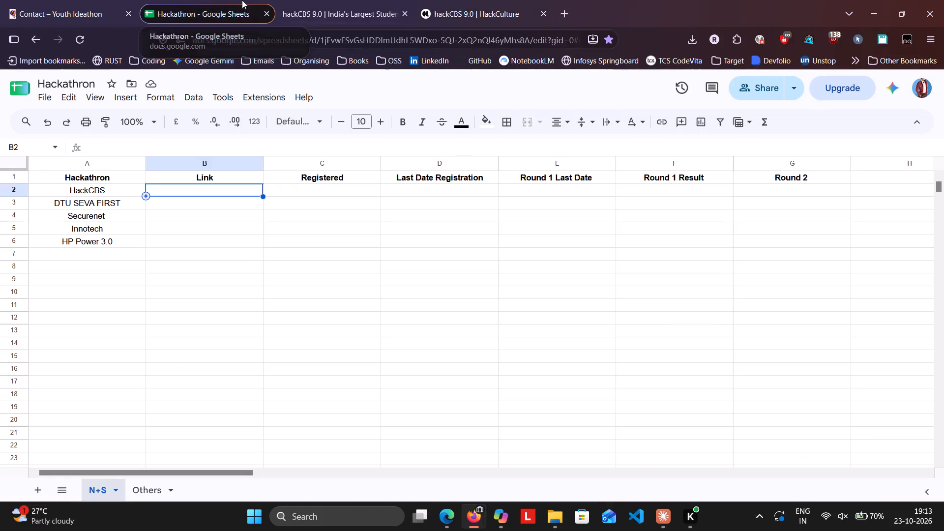
key("ctrl+v")
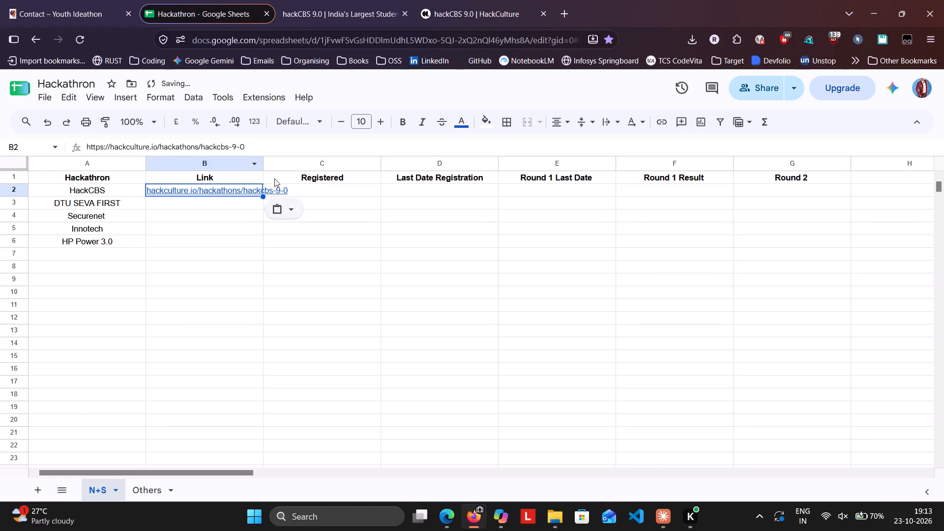
Turn on text wrapping for the Link column and then for the entire N+S sheet.
double_click(234, 168)
left_click(234, 168)
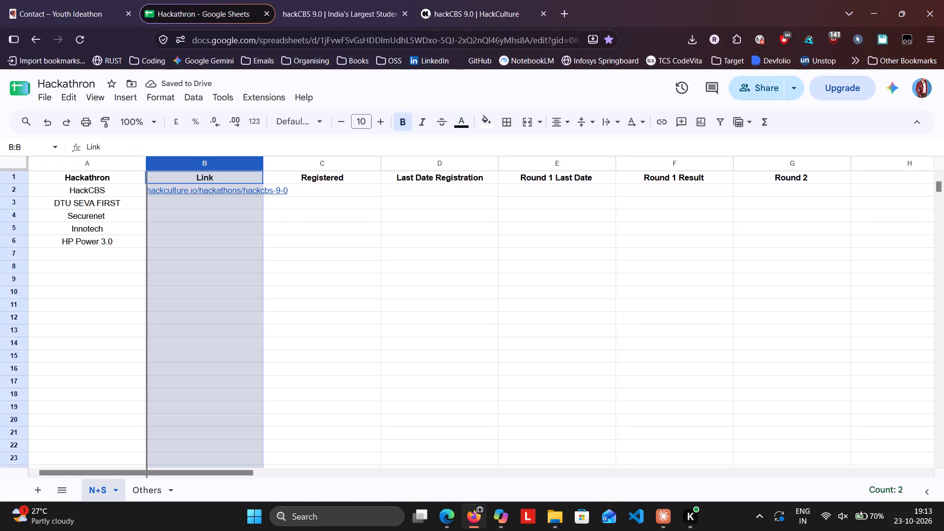
left_click(615, 126)
left_click(628, 143)
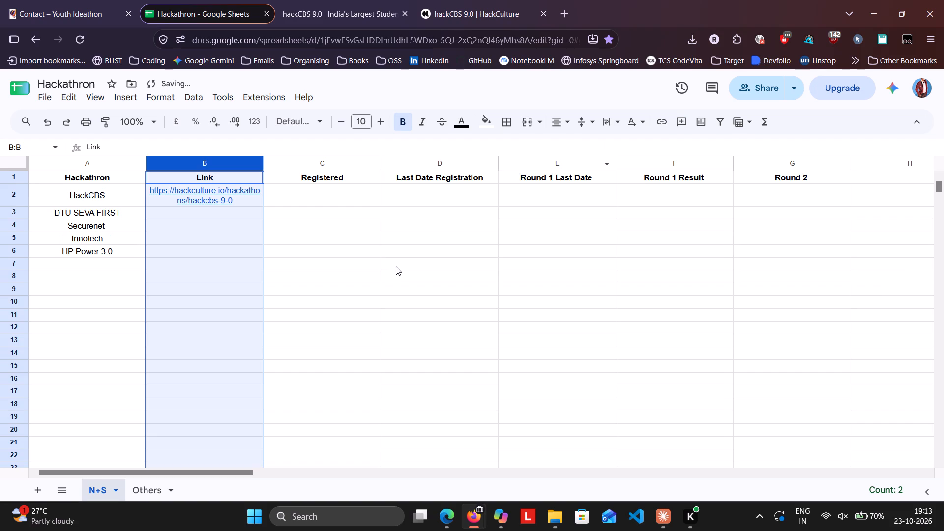
left_click(396, 266)
left_click(14, 164)
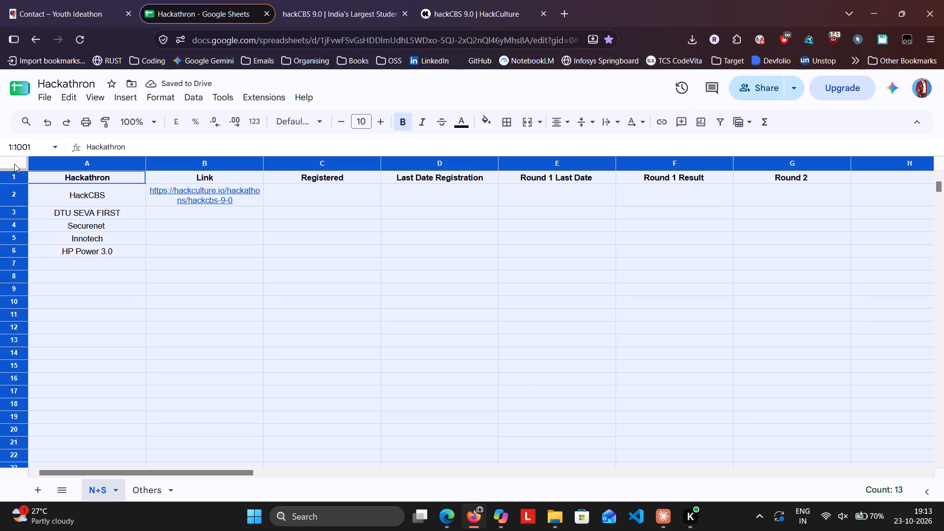
left_click(613, 127)
left_click(629, 147)
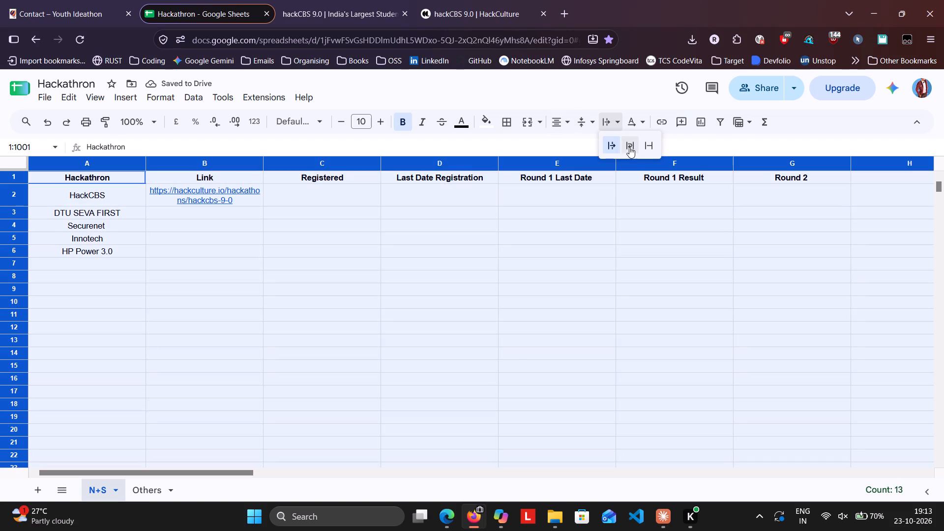
Widen the Link column slightly.
left_click(261, 169)
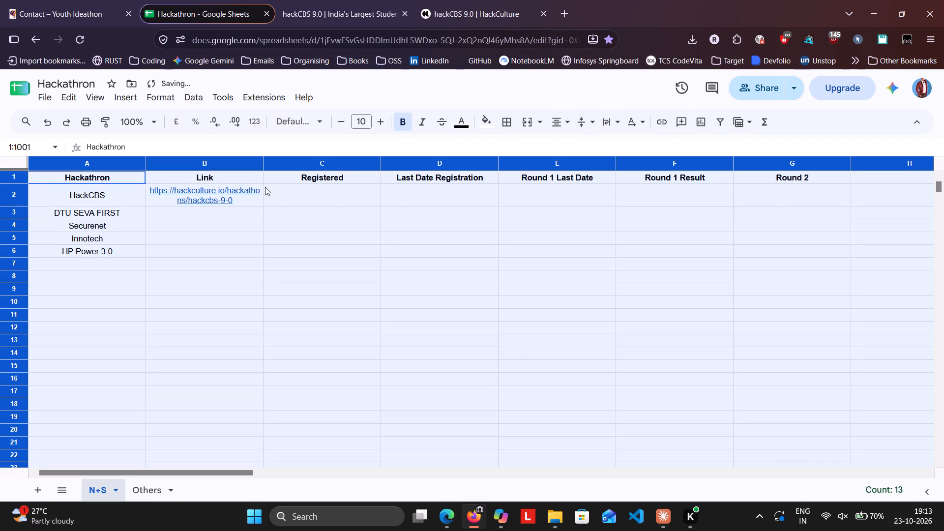
left_click(276, 226)
left_click_drag(262, 168, 275, 170)
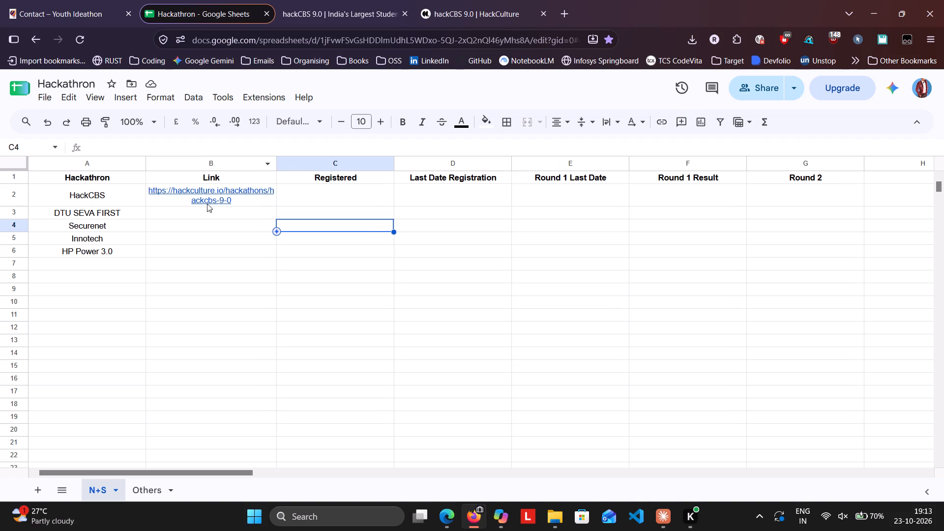
For the DTU SEVA FIRST link cell B3, find the SEVA 2026 Portal Dashboard in a new tab and copy its address.
left_click(202, 216)
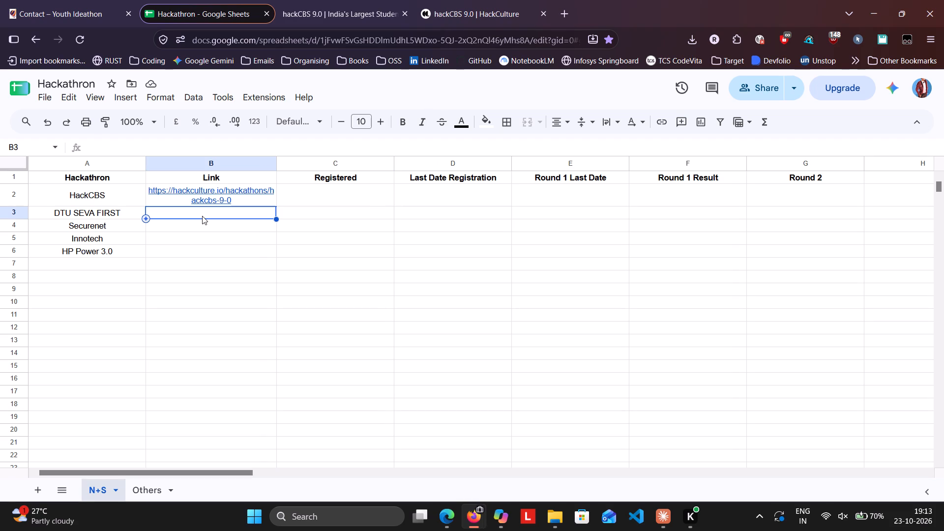
double_click(202, 216)
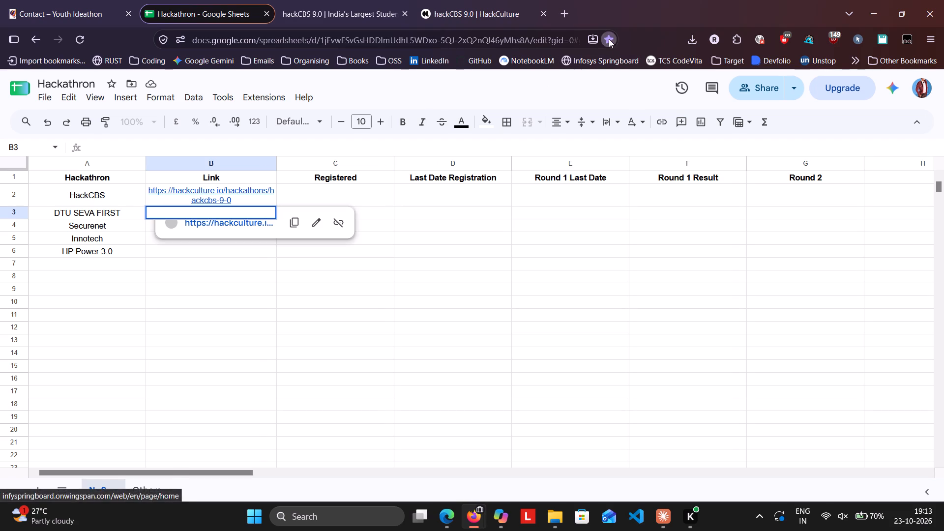
left_click(566, 19)
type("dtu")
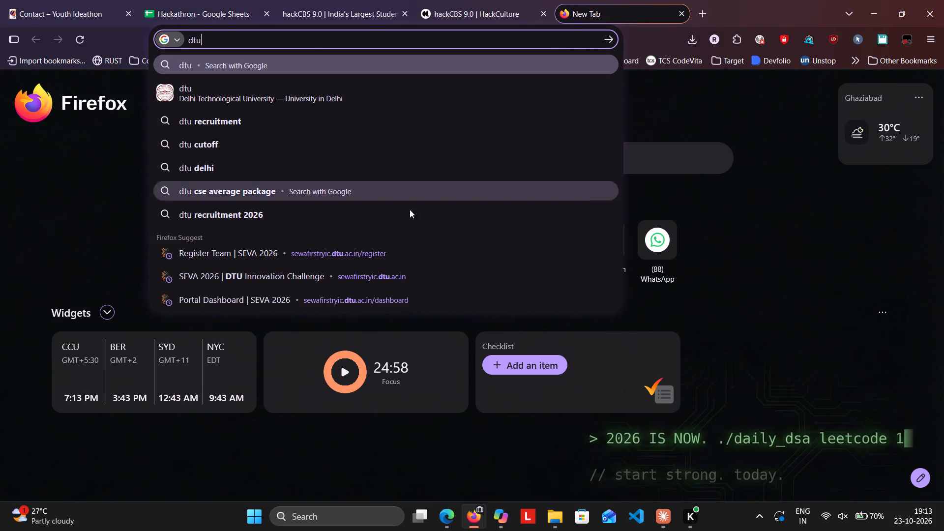
left_click(356, 292)
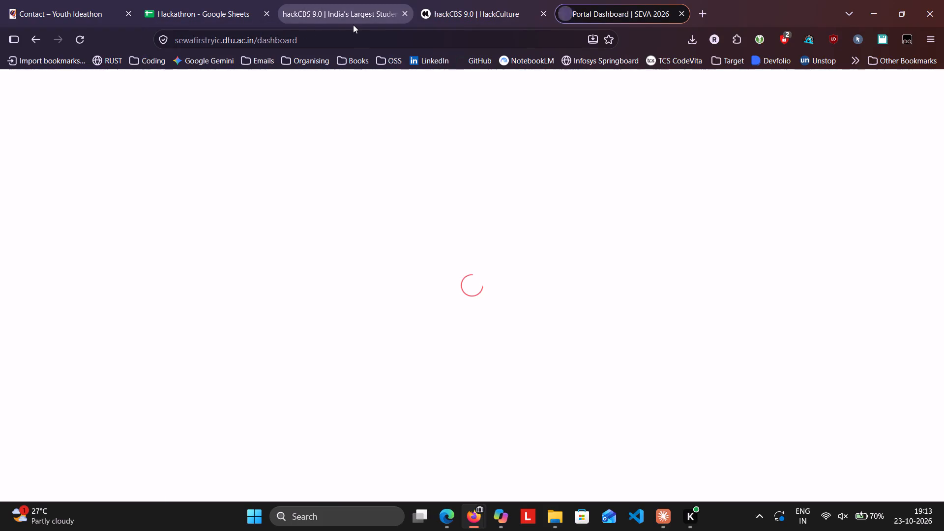
left_click(335, 39)
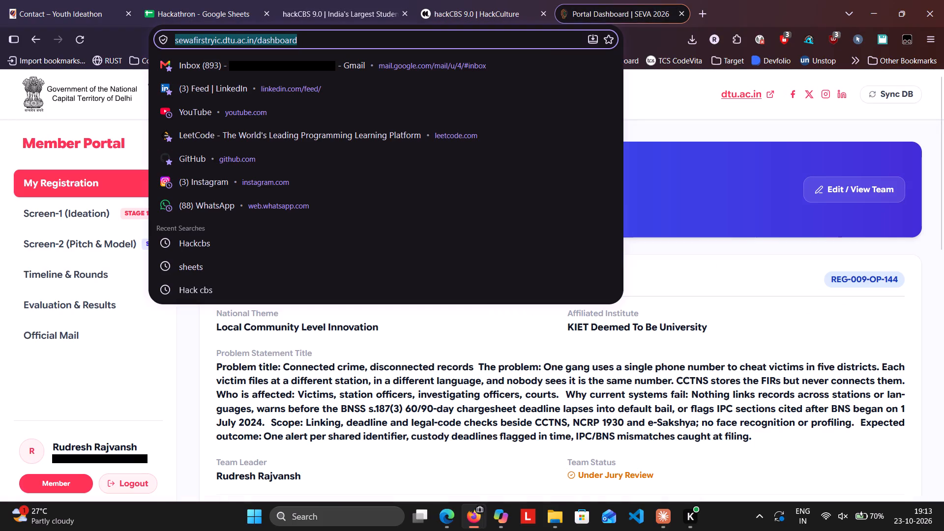
key("ctrl+c")
Examine the team's registration and the Screen-1 (Ideation) submission on the SEVA 2026 portal.
left_click(374, 359)
scroll(374, 359, "down", 7)
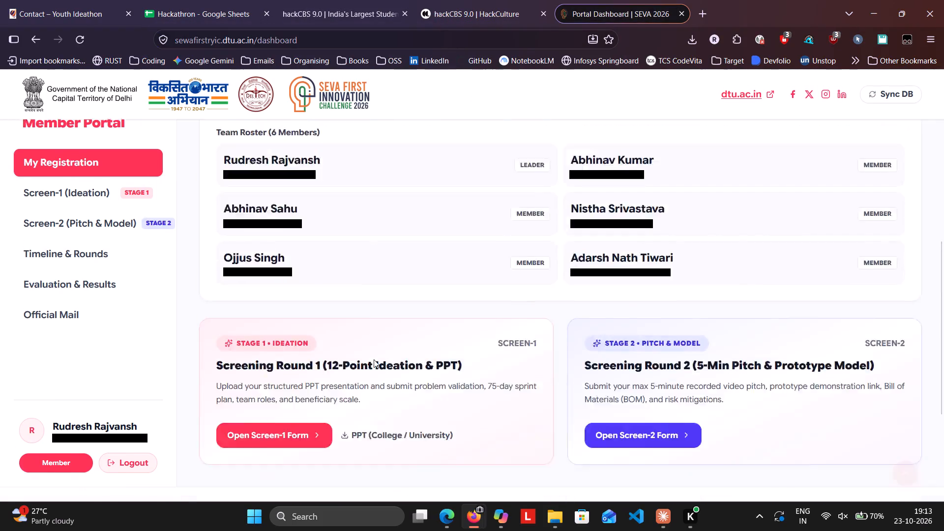
scroll(309, 316, "up", 7)
left_click(118, 217)
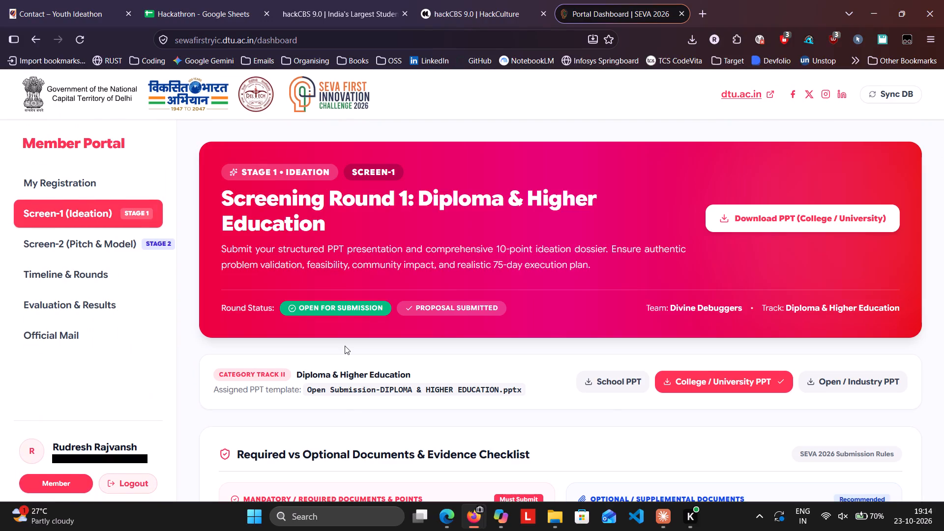
scroll(345, 346, "down", 10)
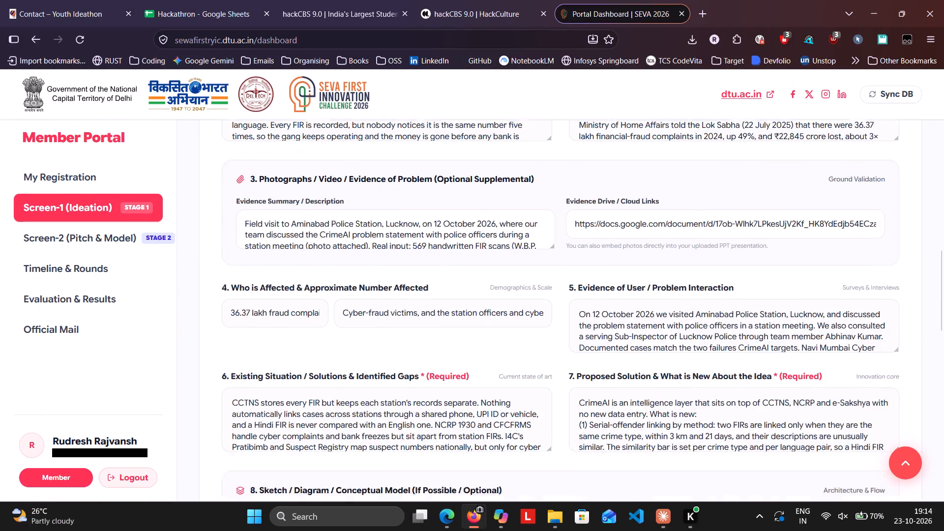
scroll(345, 346, "down", 8)
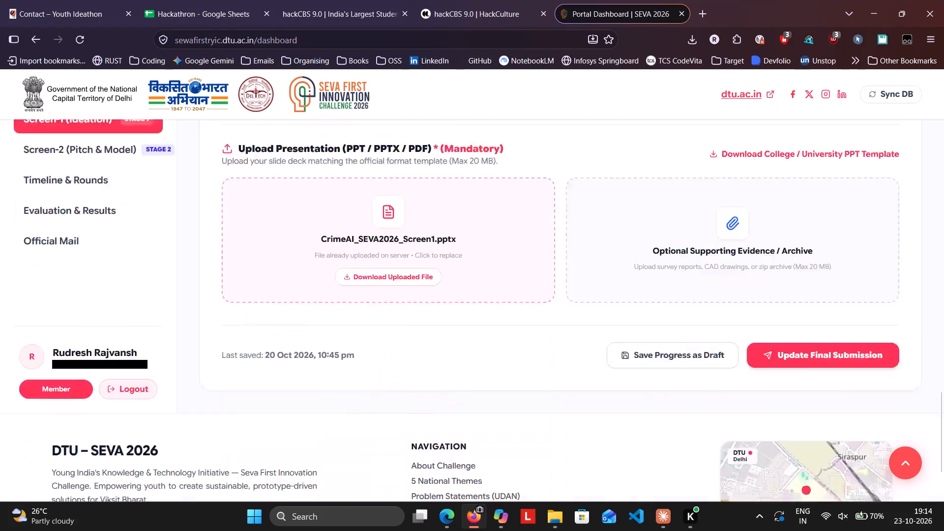
scroll(345, 346, "down", 2)
scroll(345, 346, "up", 2)
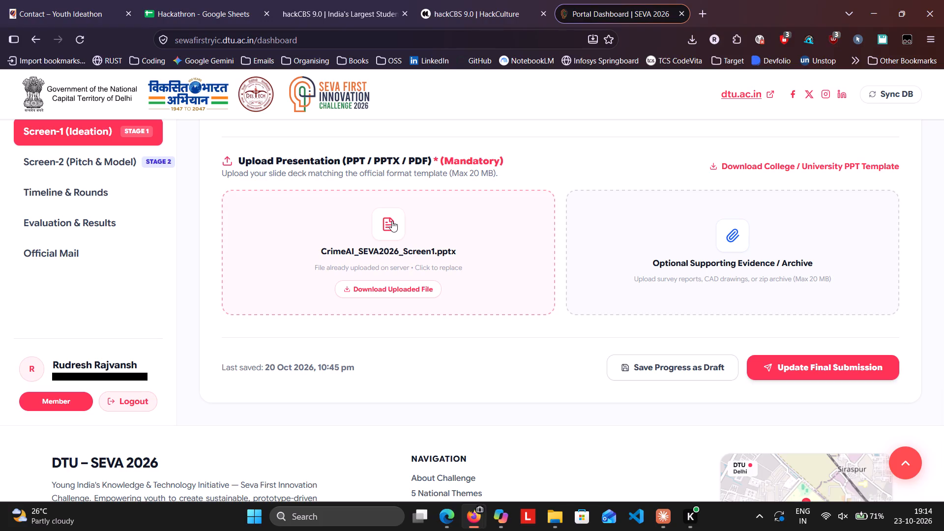
Open the Screen-2 (Pitch & Model) section of the SEVA 2026 portal.
left_click(122, 154)
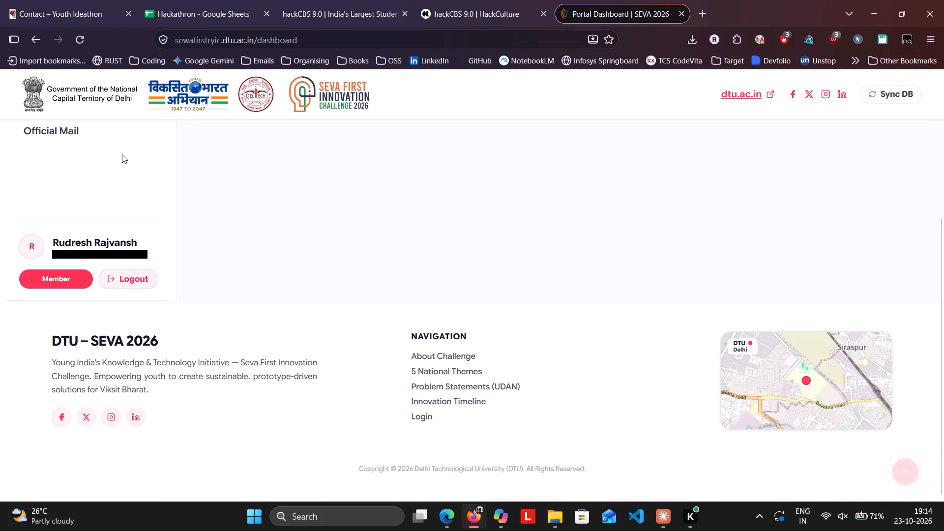
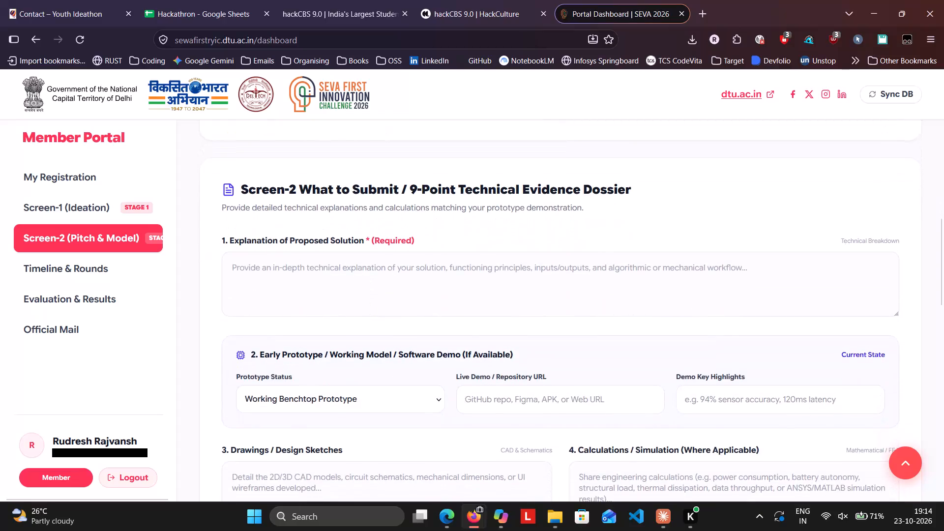
Examine the Screen-2 deliverables and the 9-point technical evidence dossier fields on the SEVA 2026 portal.
scroll(370, 310, "down", 1)
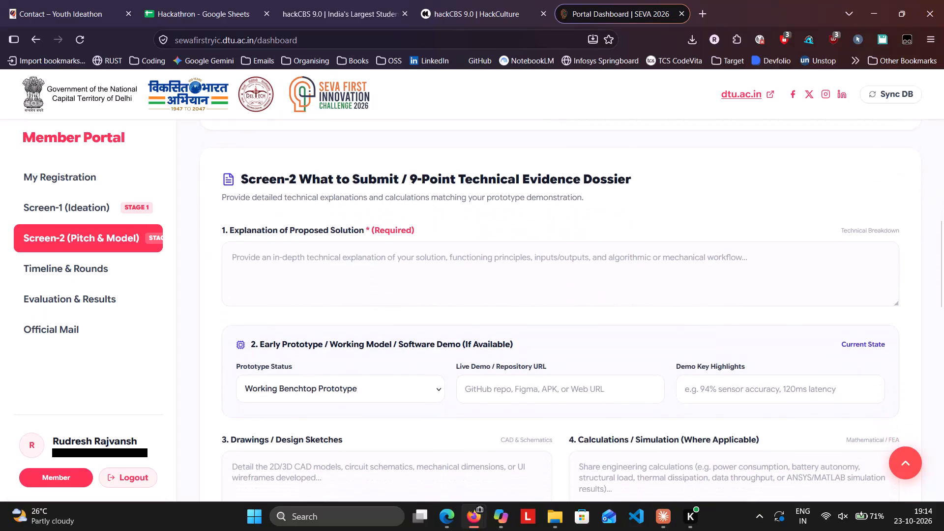
scroll(370, 310, "down", 6)
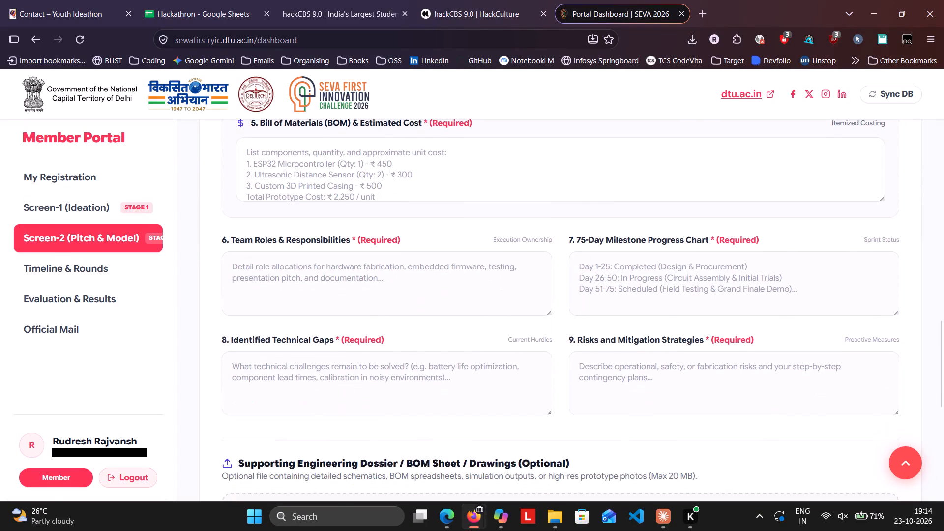
scroll(370, 310, "down", 4)
scroll(370, 310, "up", 17)
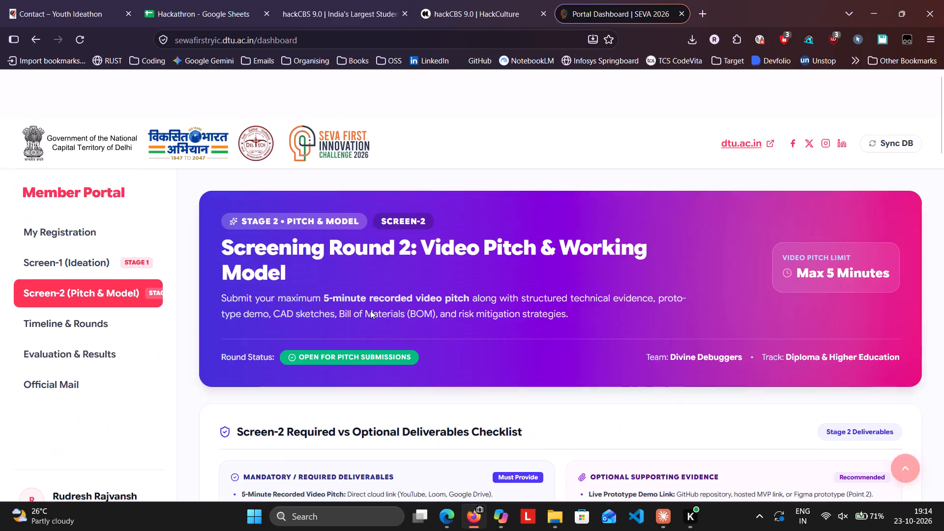
Copy the SEVA portal dashboard address, sewafirstryic.dtu.ac.in/dashboard, into the DTU SEVA FIRST link cell B3 of the Hackathron sheet.
left_click(309, 30)
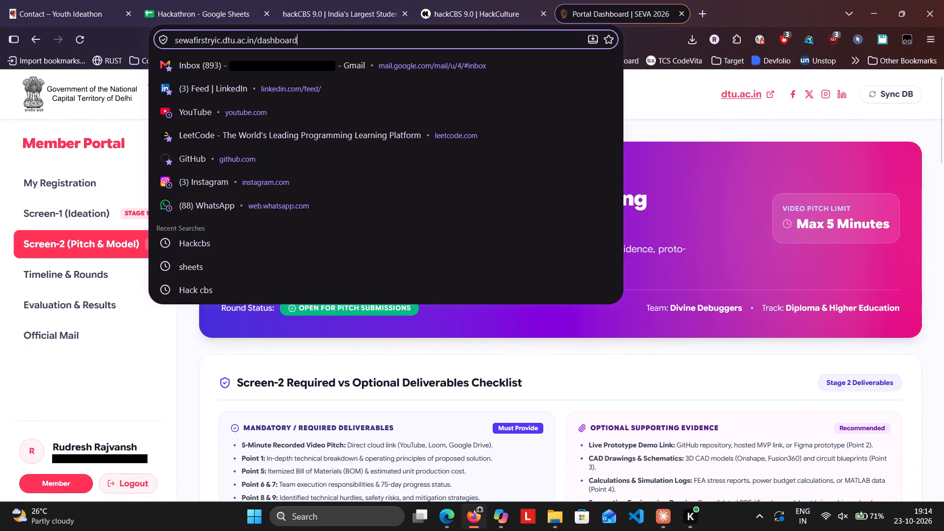
key("ctrl+c")
left_click(715, 136)
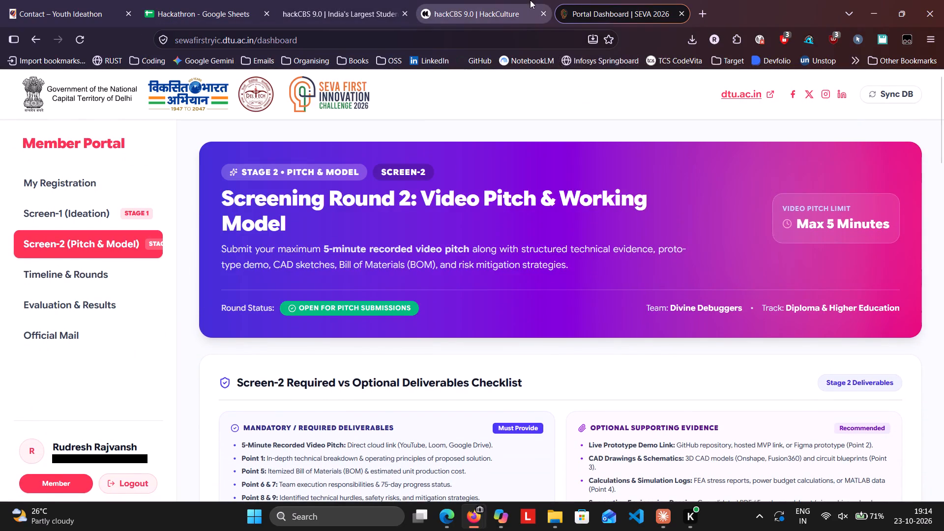
left_click(491, 0)
left_click(313, 0)
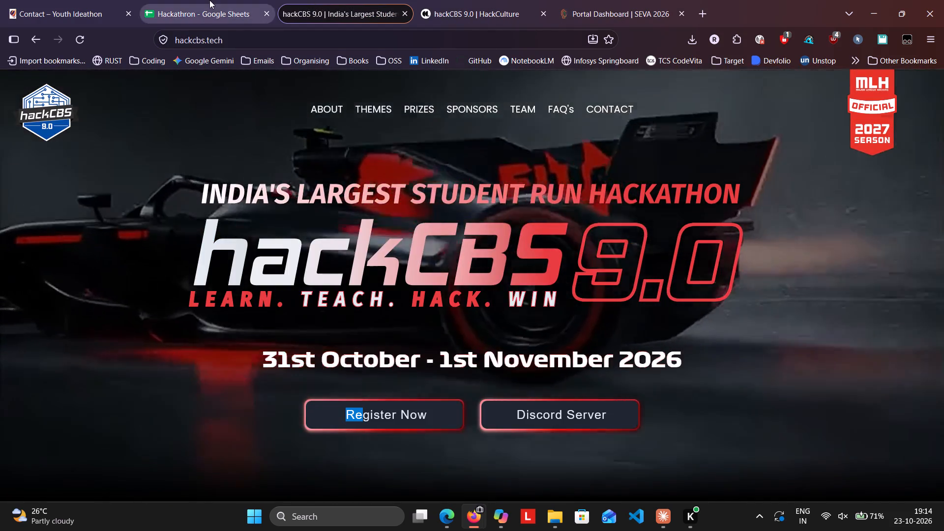
left_click(209, 0)
key("ctrl+v")
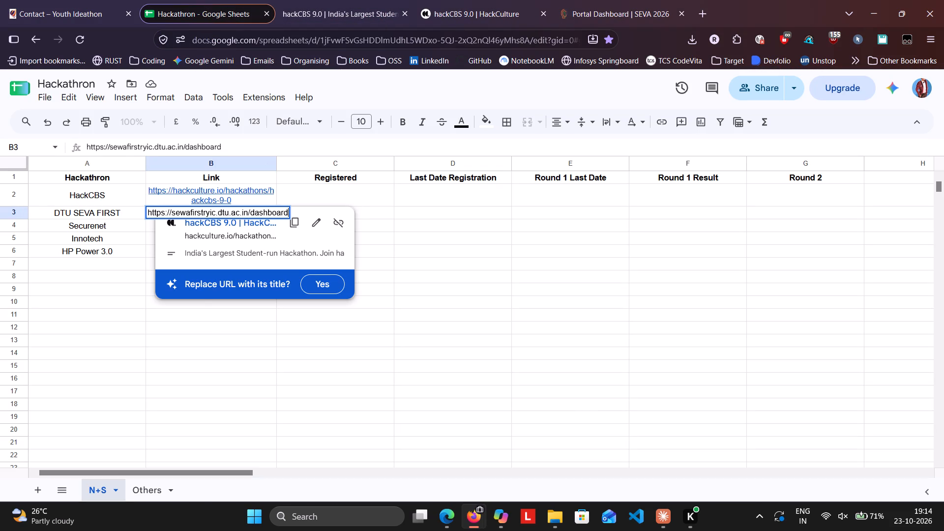
left_click(225, 378)
Fill Securenet's link cell B4 with the address of the SecureNet26 details page from the Innovation Hackathon site open in Microsoft Edge.
double_click(215, 234)
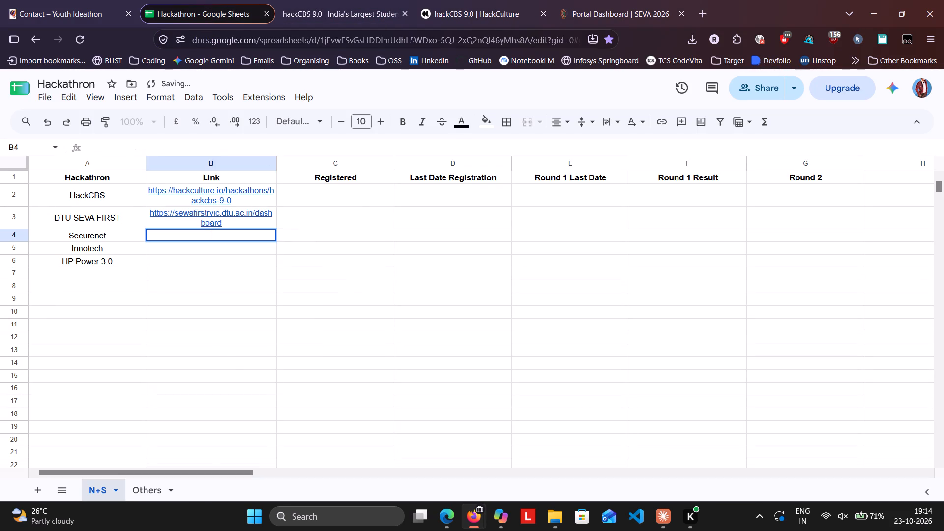
left_click(451, 508)
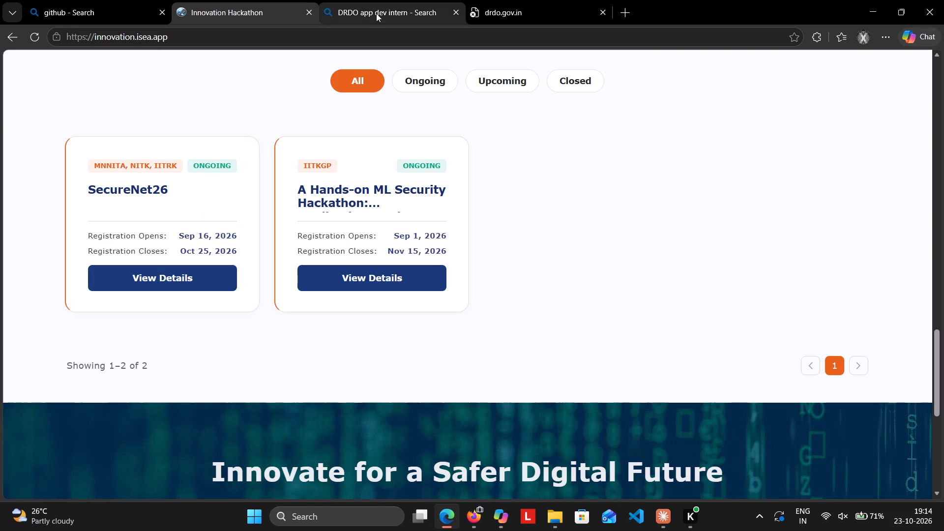
left_click(190, 272)
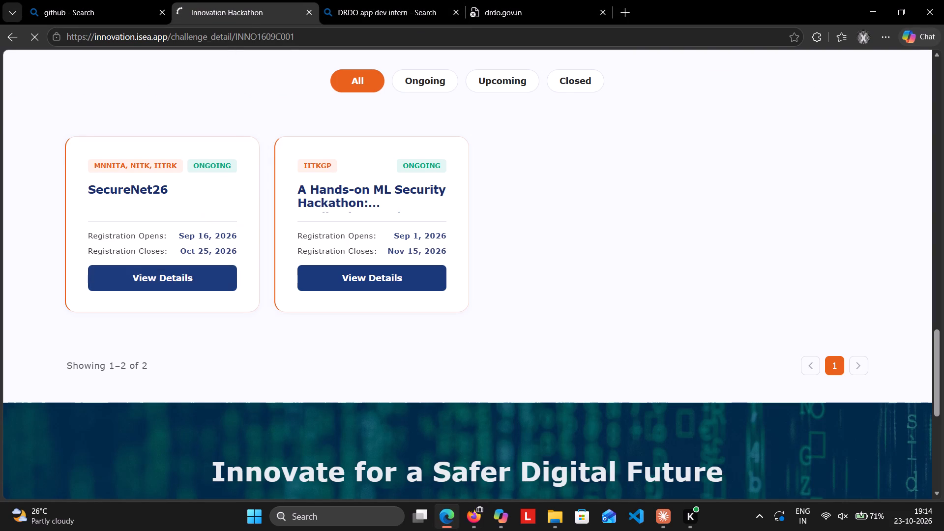
left_click(247, 31)
key("ctrl+c")
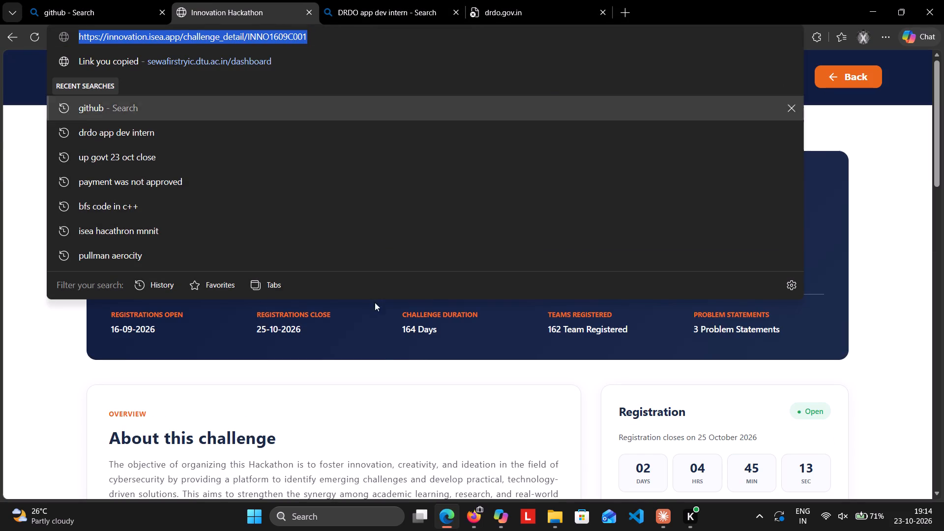
left_click(479, 516)
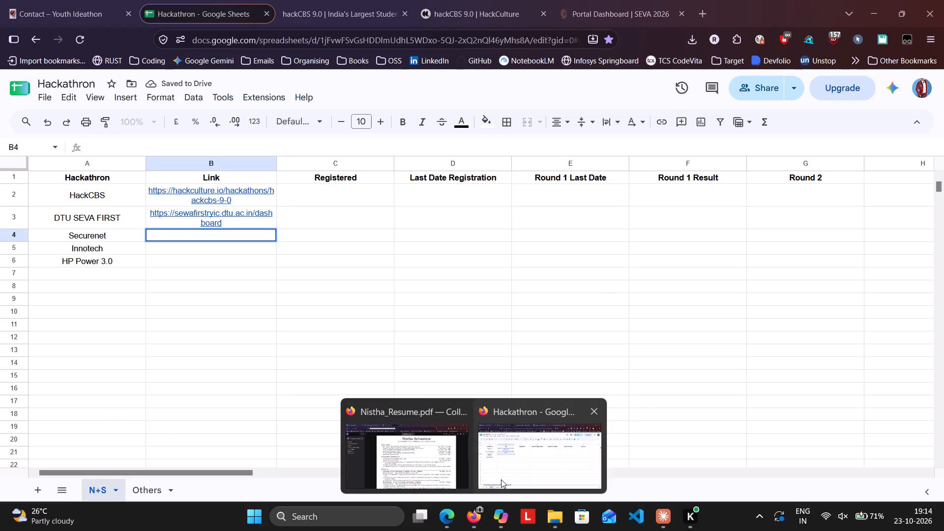
left_click(501, 479)
key("ctrl+v")
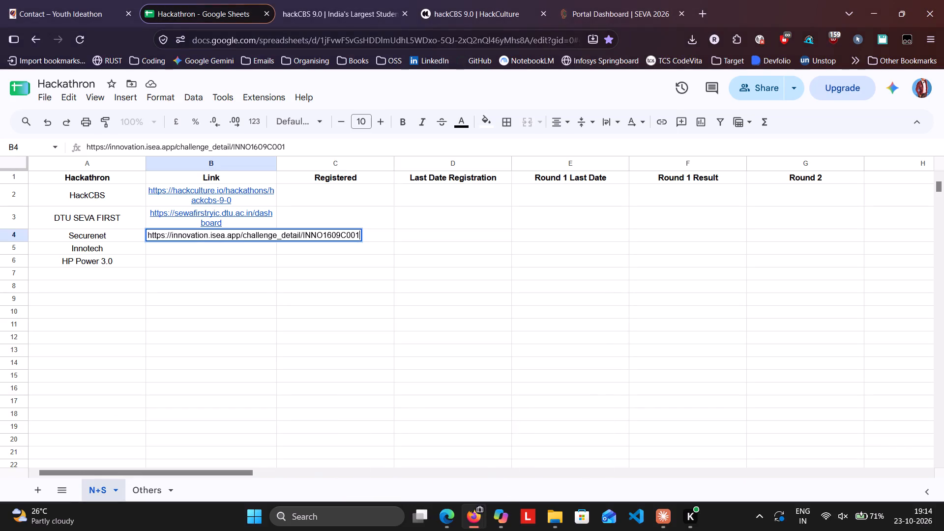
key("Return")
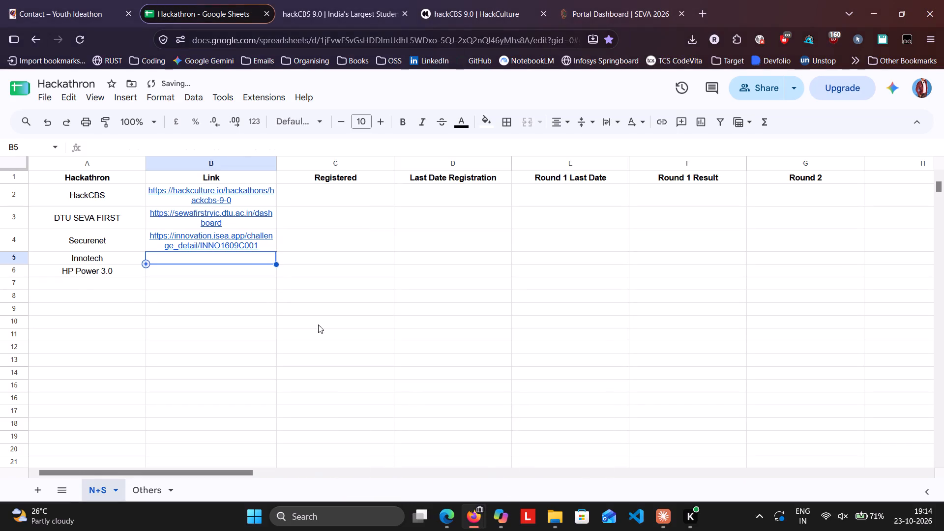
Load innotech.kiet.edu in a new browser tab and copy its address into Innotech's link cell B5.
left_click(700, 17)
type("inn")
key("Return")
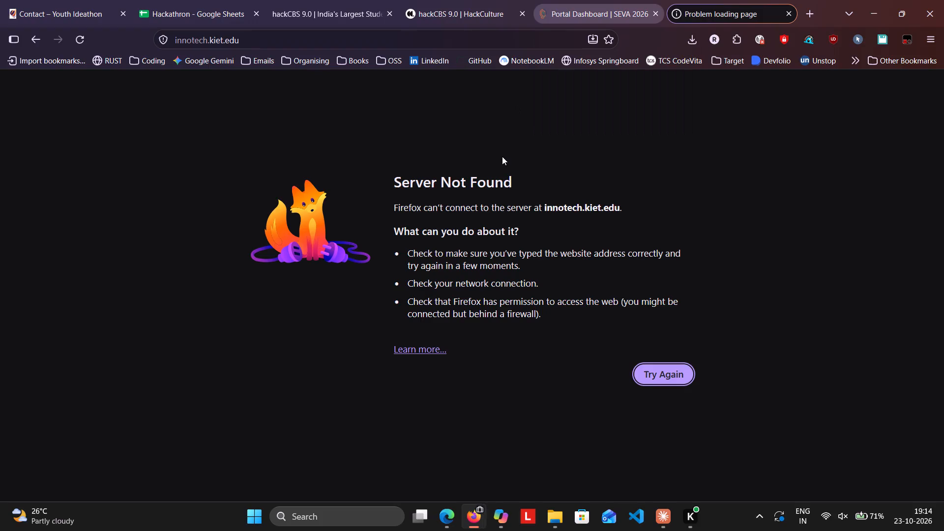
left_click(303, 43)
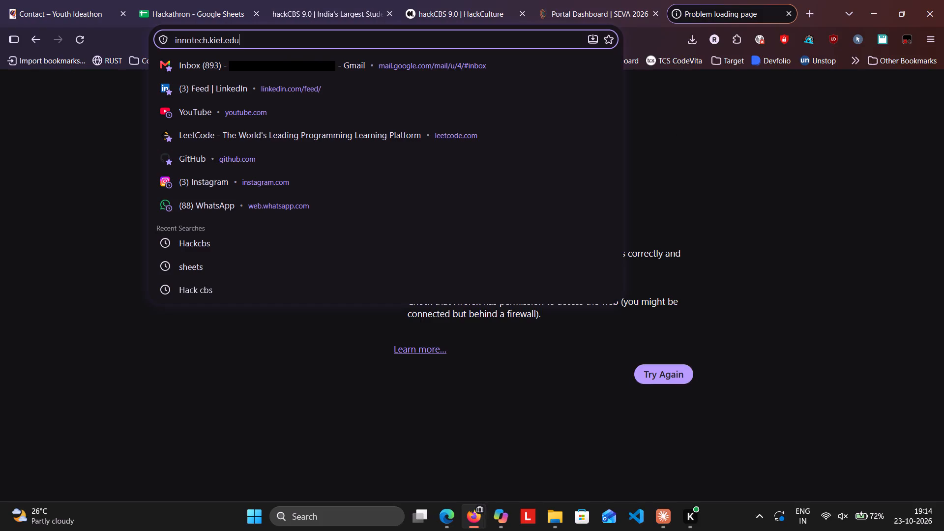
key("ctrl+c")
left_click(228, 0)
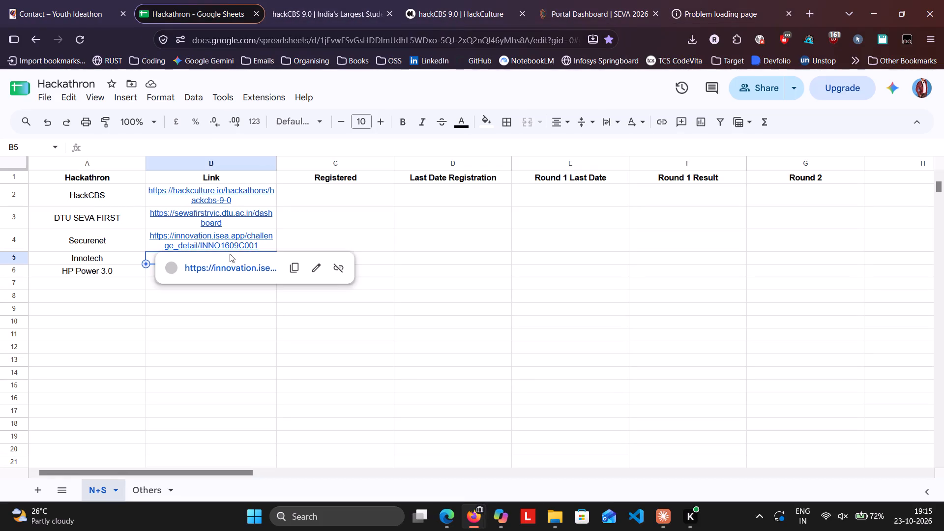
left_click(151, 260)
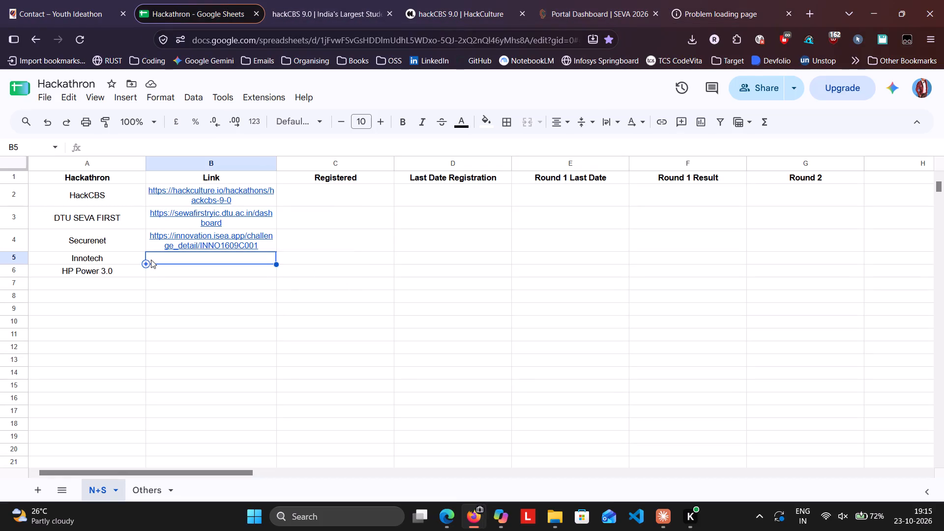
double_click(156, 260)
key("ctrl+v")
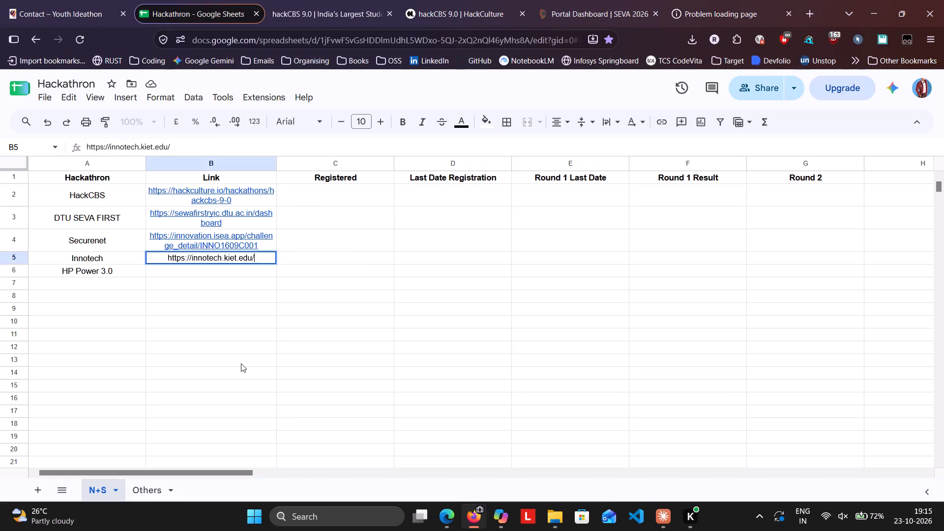
left_click(241, 363)
Find the HP Power Lab 3.0 competition page on Unstop in a new browser tab and copy its address into link cell B6.
double_click(187, 269)
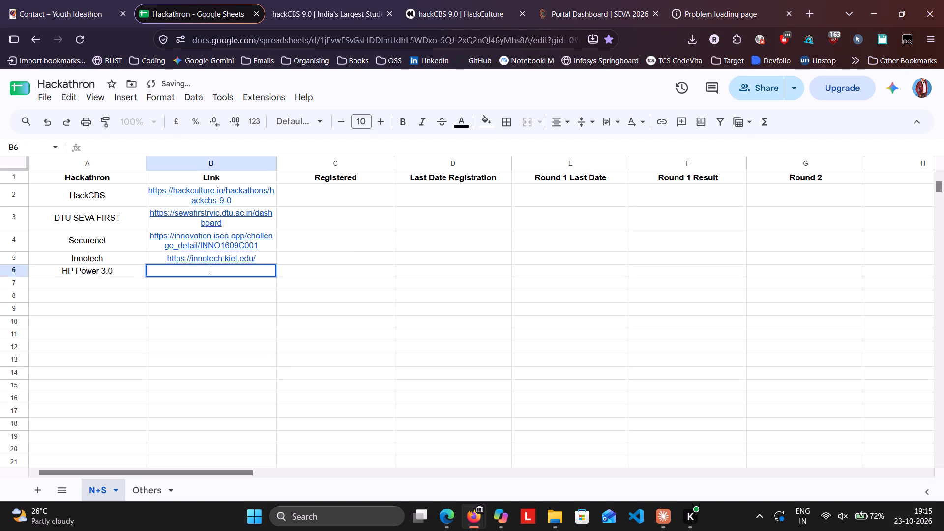
left_click(787, 6)
left_click(814, 10)
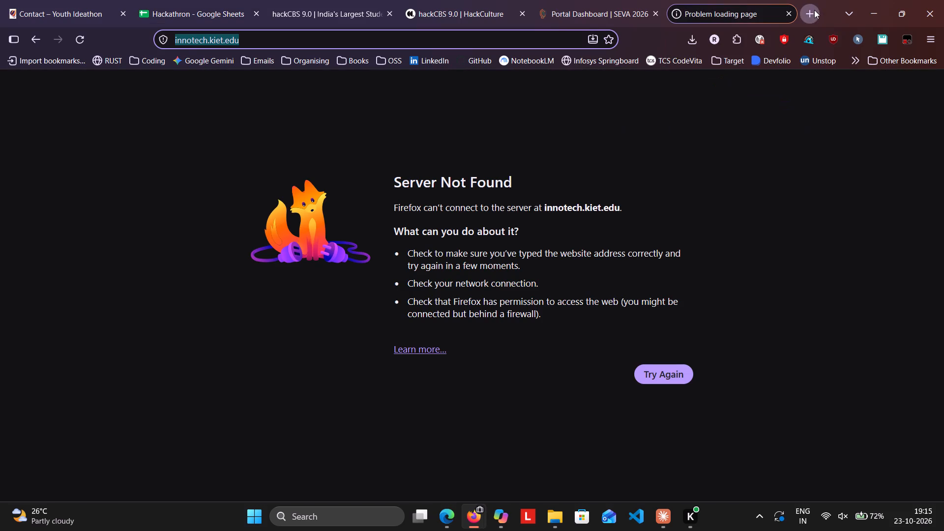
type("hp")
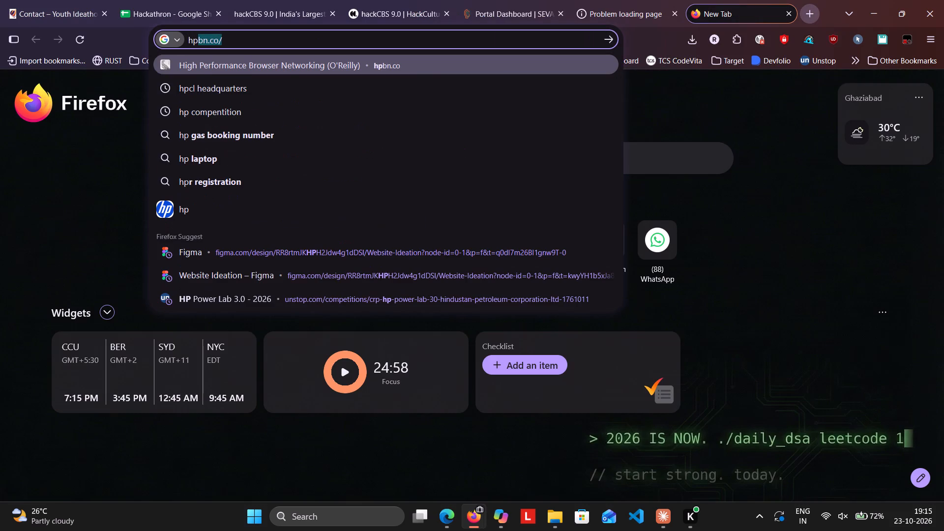
key("space")
left_click(523, 297)
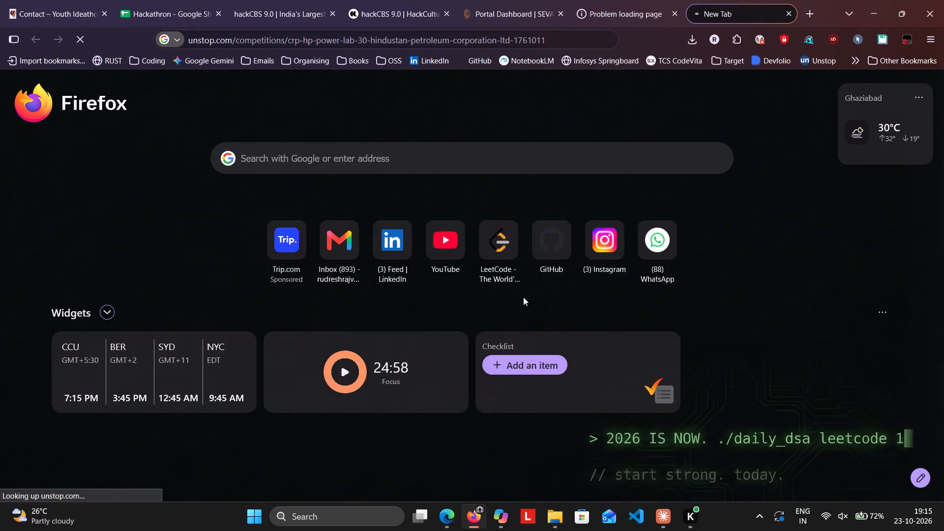
left_click(483, 40)
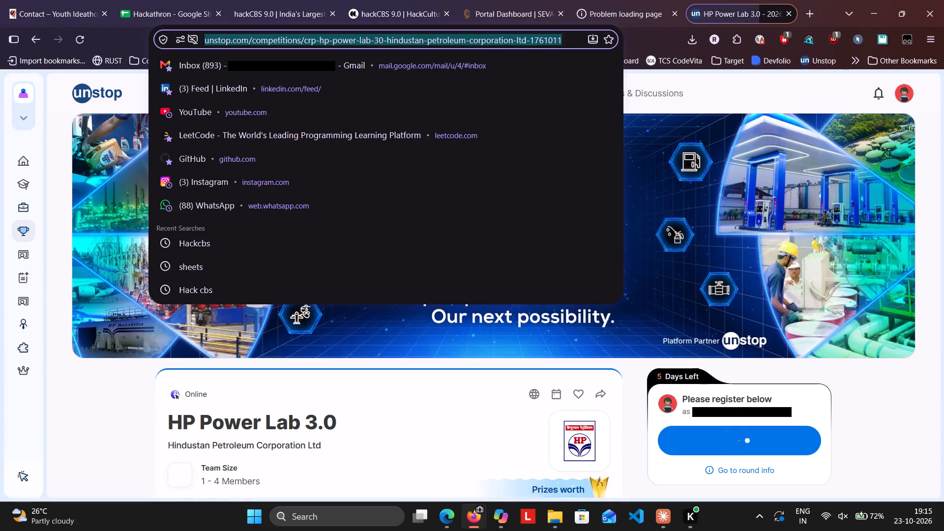
key("ctrl+c")
left_click(207, 0)
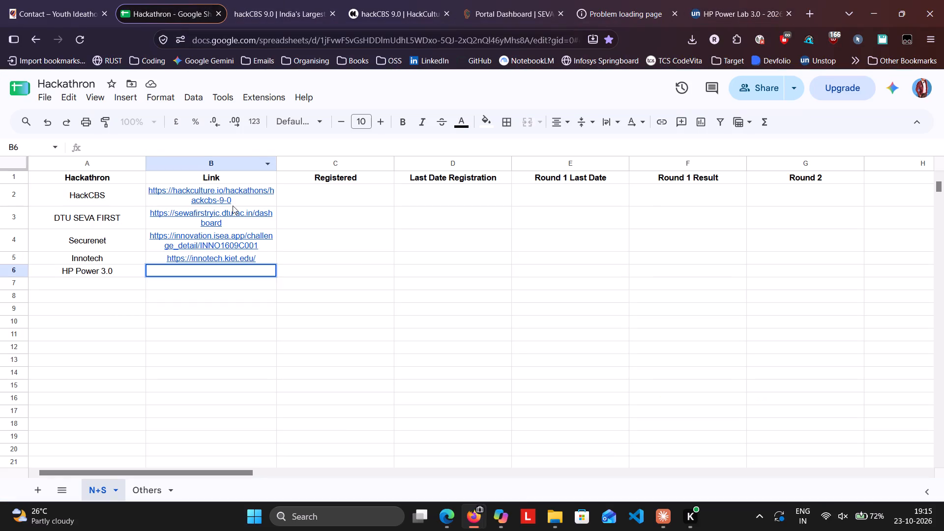
key("ctrl+v")
left_click(313, 373)
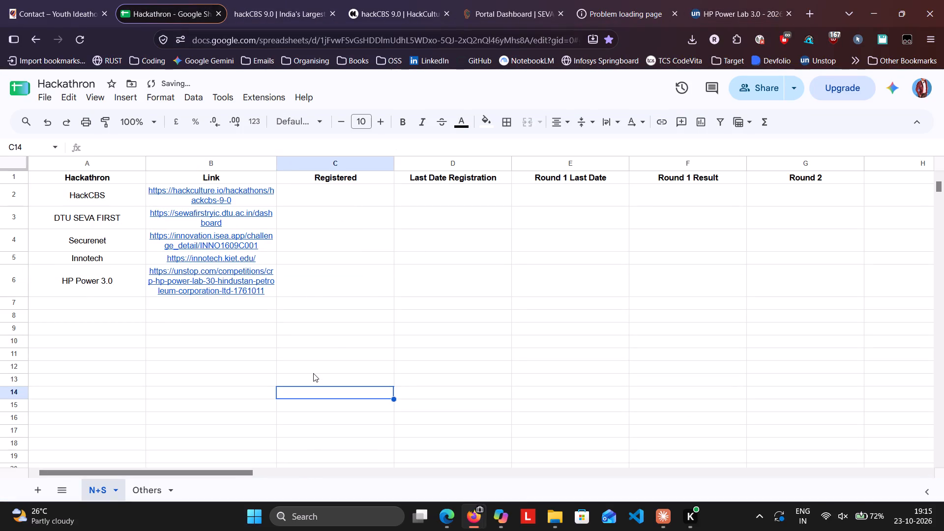
Enter Yes as HackCBS's Registered status in C2 and fill it down through the HP Power 3.0 row.
left_click(269, 200)
double_click(311, 194)
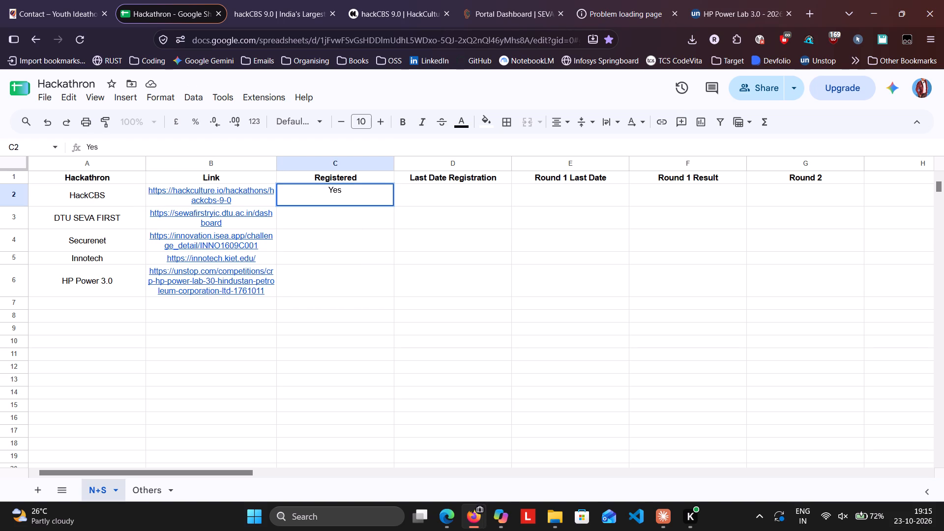
left_click(394, 239)
left_click(391, 203)
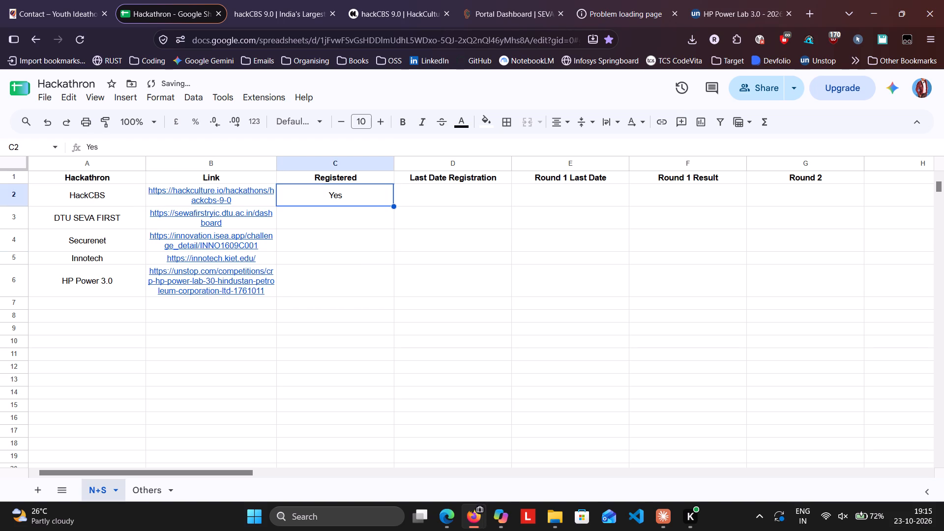
left_click_drag(394, 206, 395, 289)
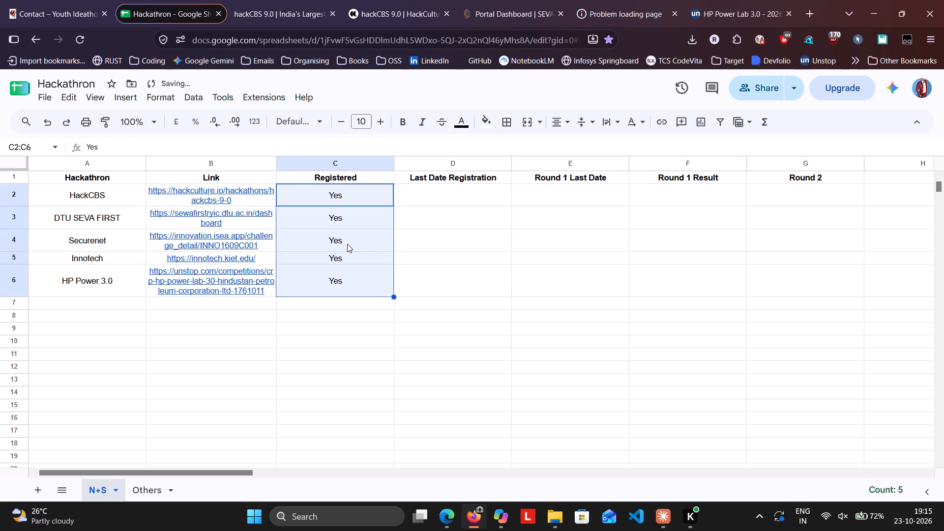
Change the Registered status of Securenet in C4 to No.
double_click(347, 244)
key("BackSpace")
key("BackSpace")
key("BackSpace")
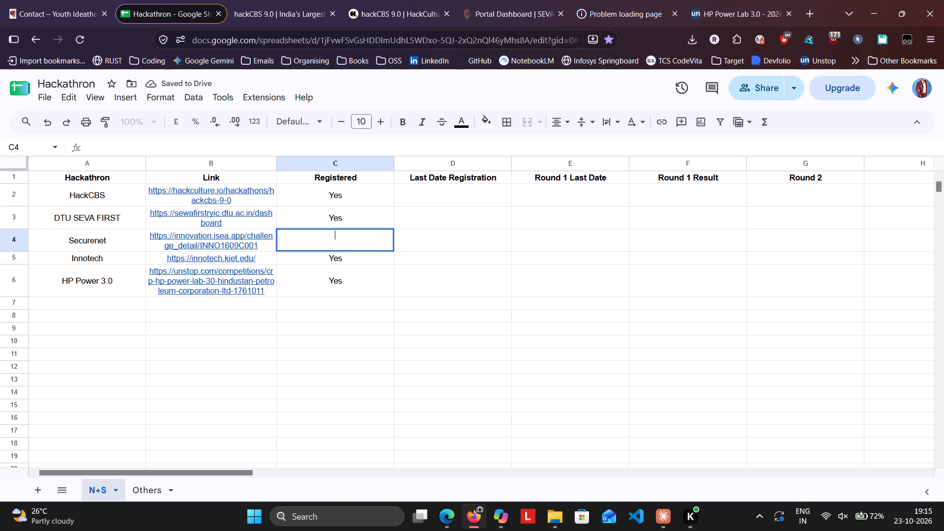
left_click(422, 285)
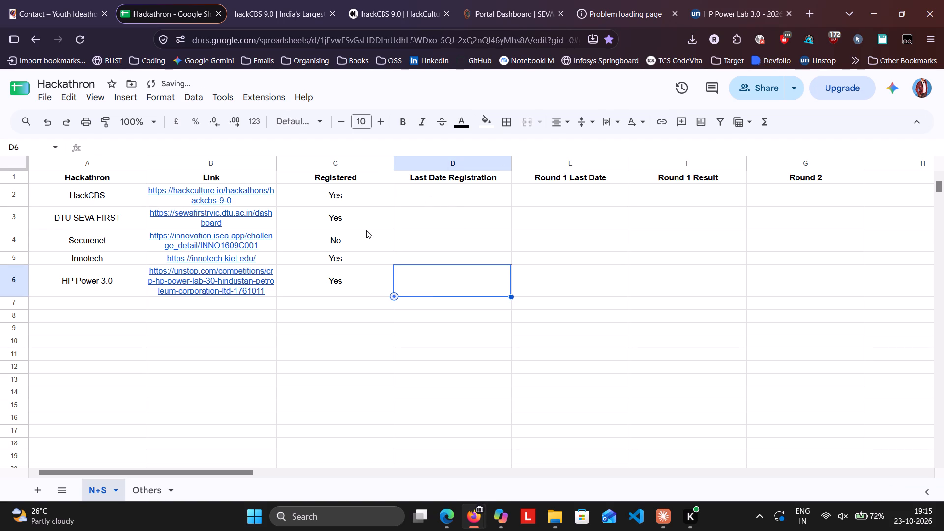
Check the hackCBS 9.0 deadline on HackCulture and enter 26 - Oct as HackCBS's Last Date Registration in D2.
left_click(504, 206)
double_click(465, 194)
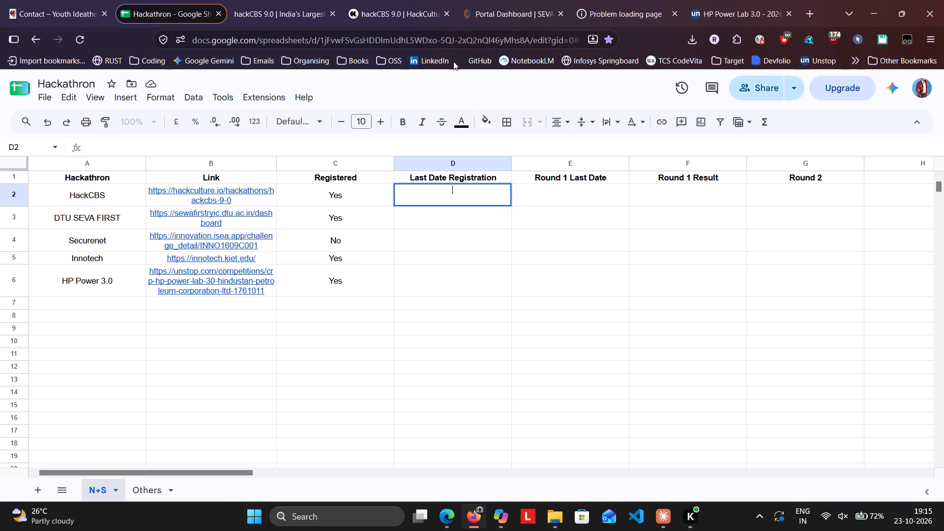
left_click(385, 0)
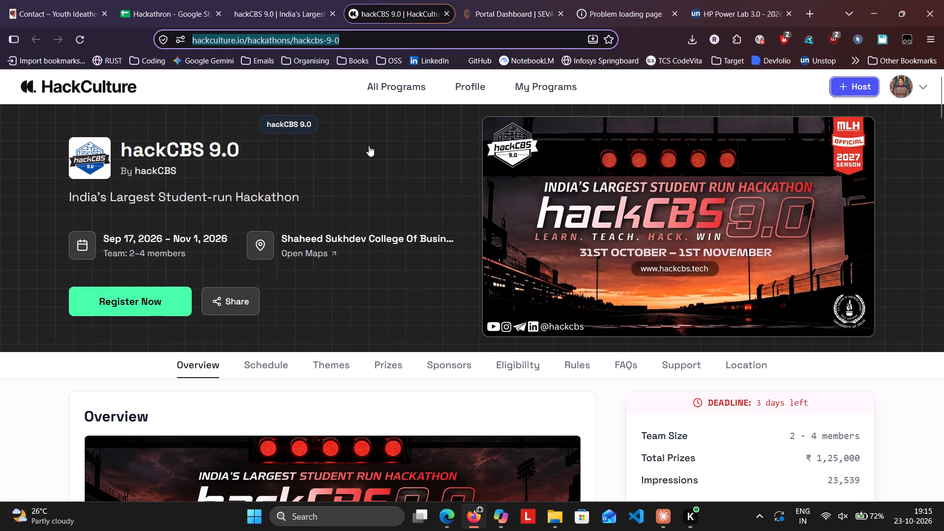
left_click(156, 0)
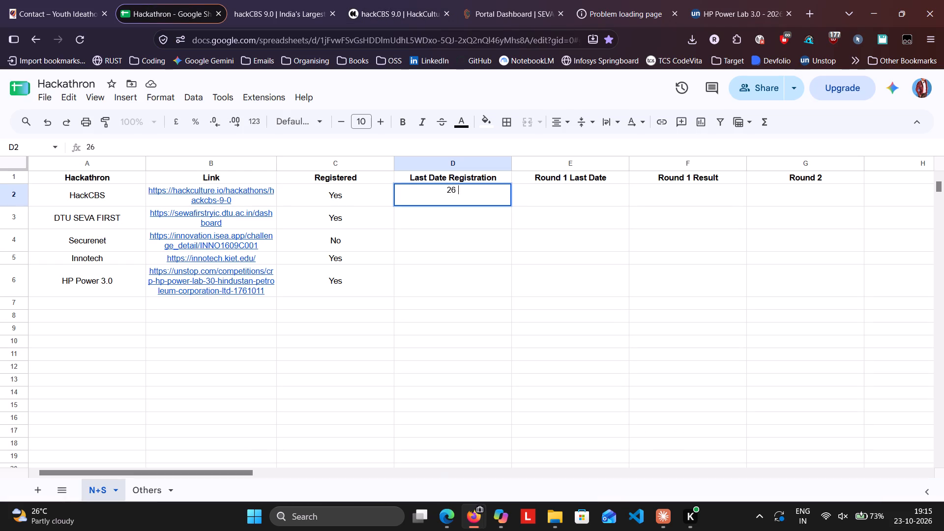
type("ct")
key("Tab")
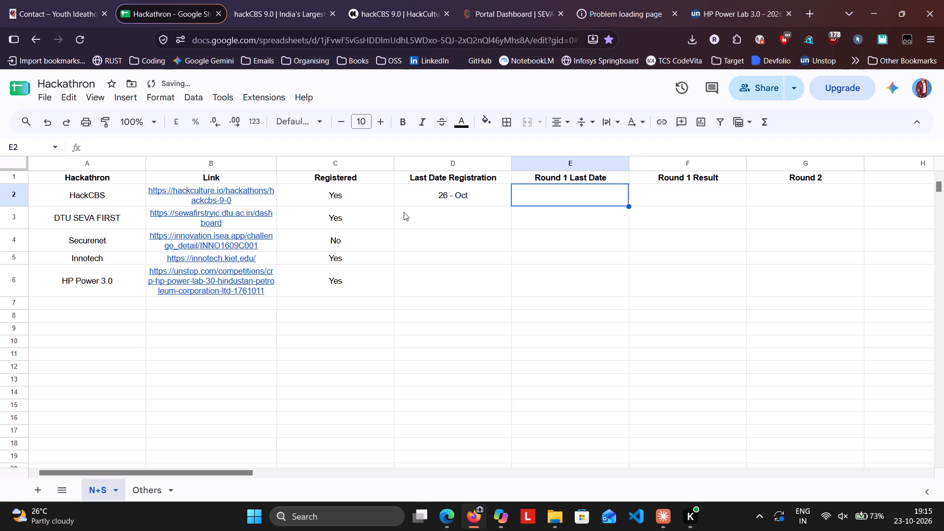
Check the My Registration section of the DTU SEVA FIRST member portal for the Last Date Registration cell D3.
left_click(404, 212)
double_click(404, 212)
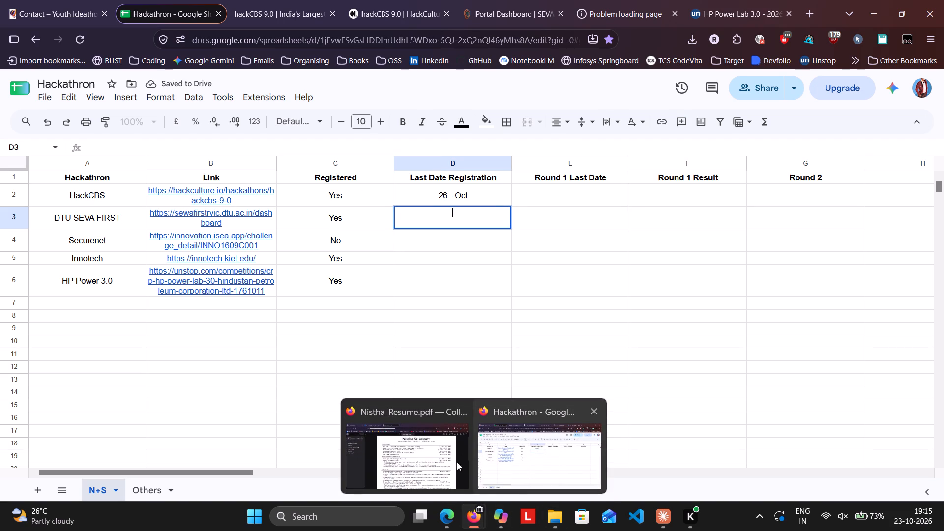
left_click(532, 467)
left_click(500, 0)
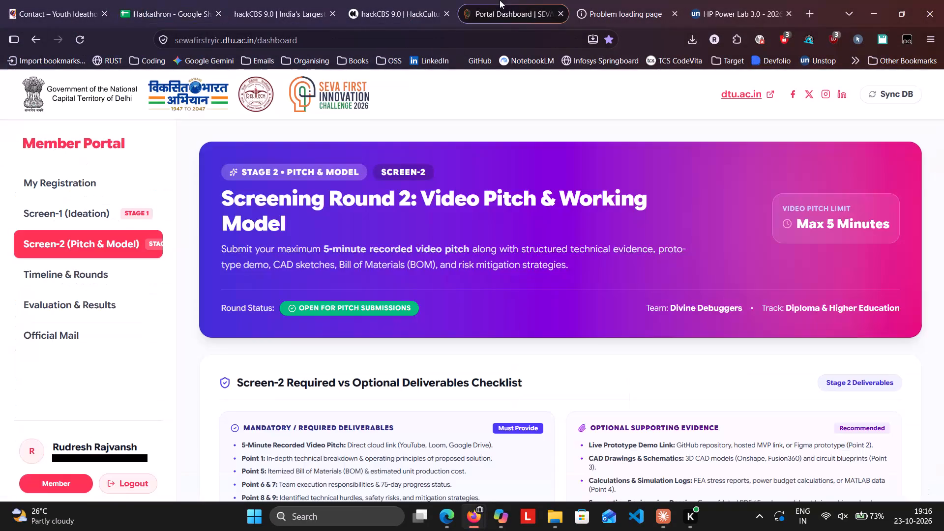
left_click(84, 181)
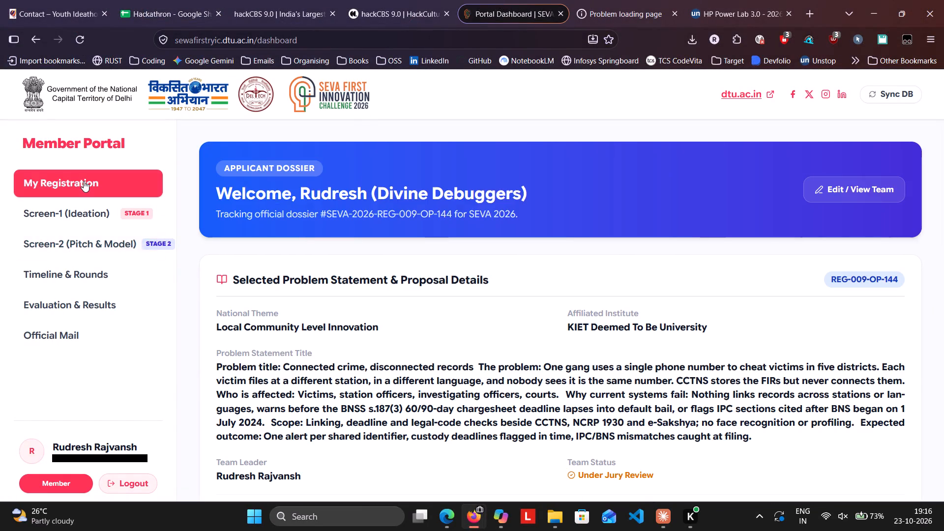
left_click_drag(321, 68, 323, 101)
left_click(323, 101)
left_click(484, 21)
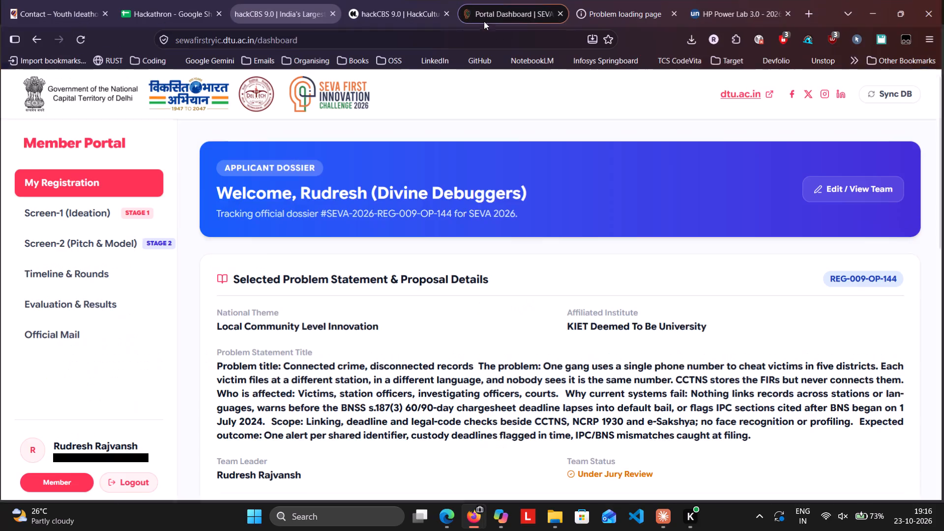
left_click_drag(256, 43, 370, 44)
key("BackSpace")
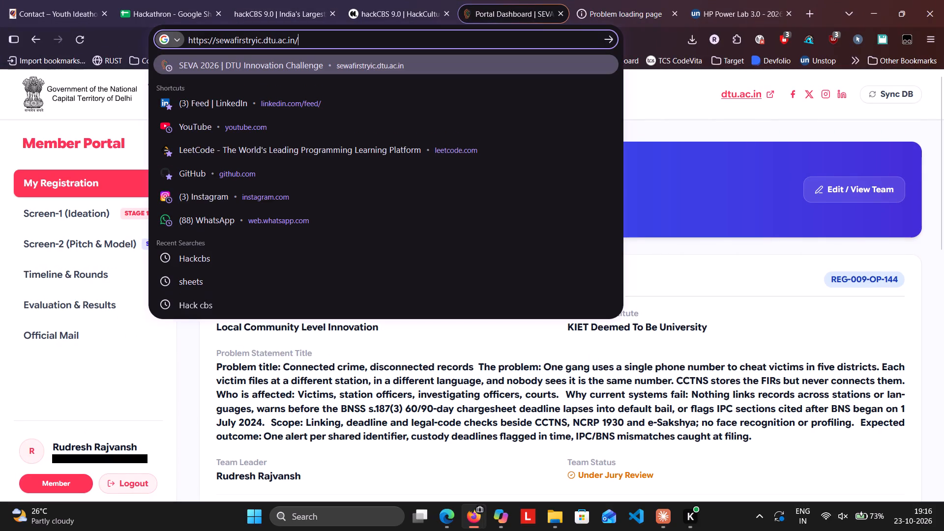
key("1")
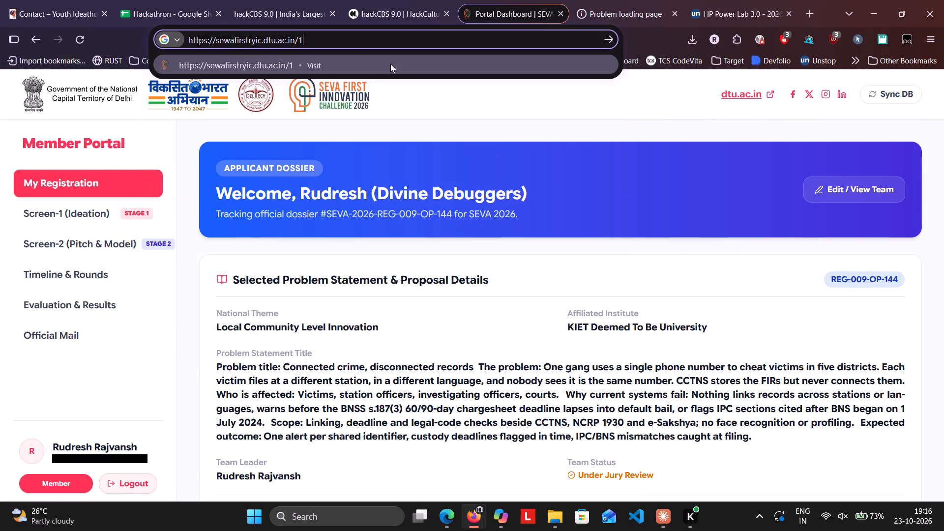
key("BackSpace")
key("Return")
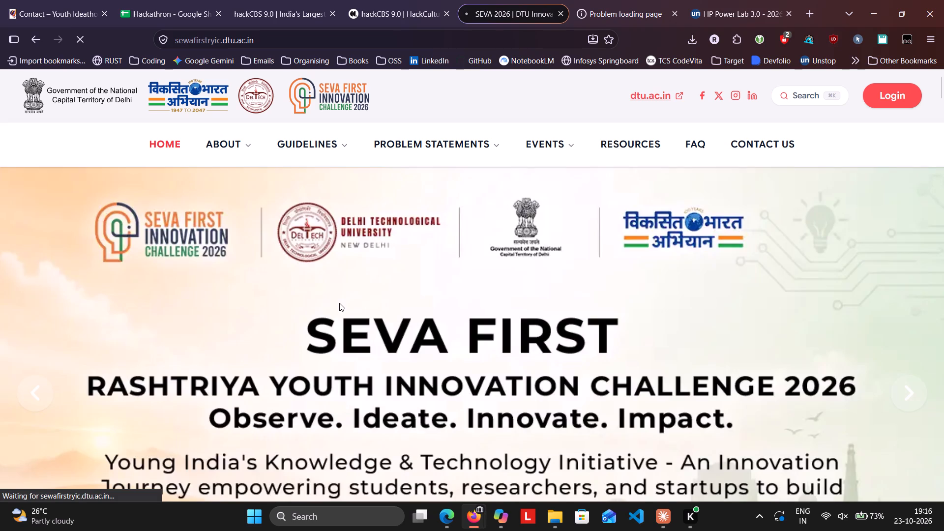
Look through the SEVA FIRST home page, including its live announcements, for the registration deadline and stage dates.
scroll(350, 386, "down", 11)
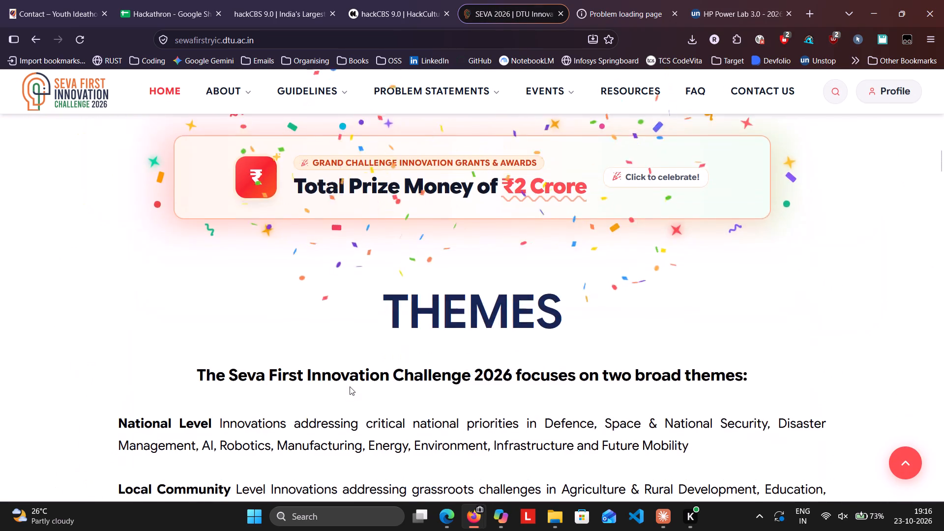
scroll(350, 386, "down", 11)
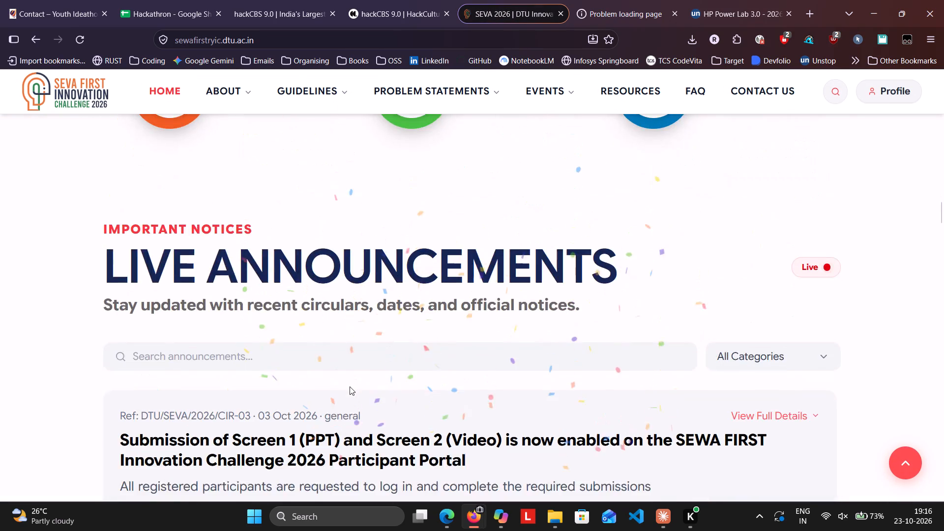
scroll(350, 386, "down", 6)
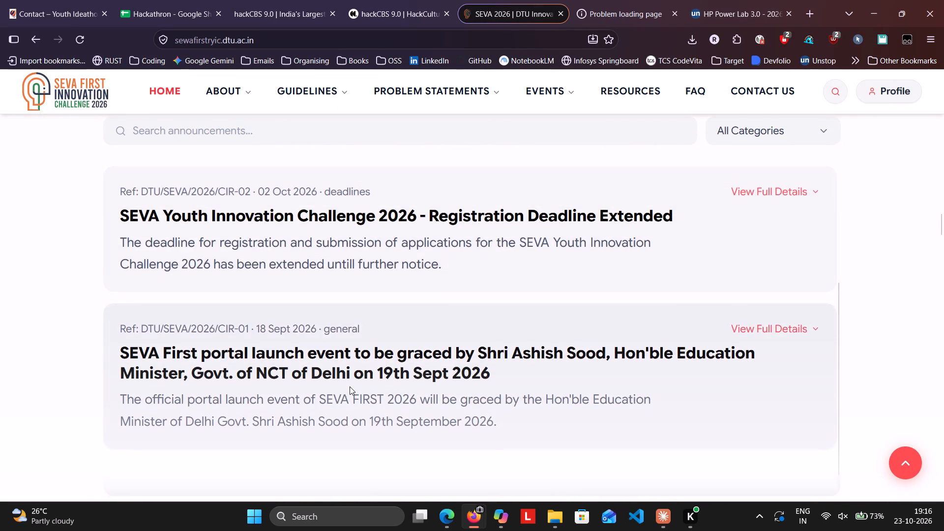
scroll(350, 386, "up", 5)
scroll(350, 386, "down", 12)
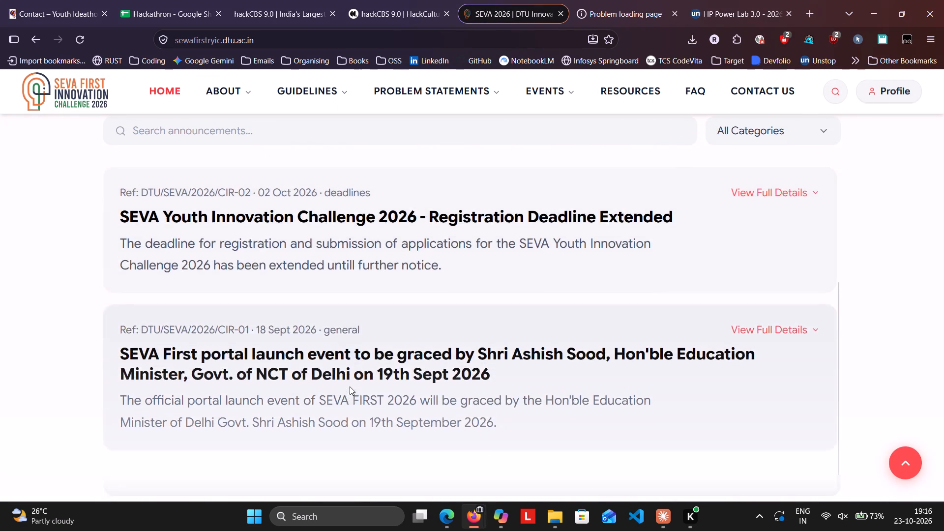
scroll(350, 386, "down", 14)
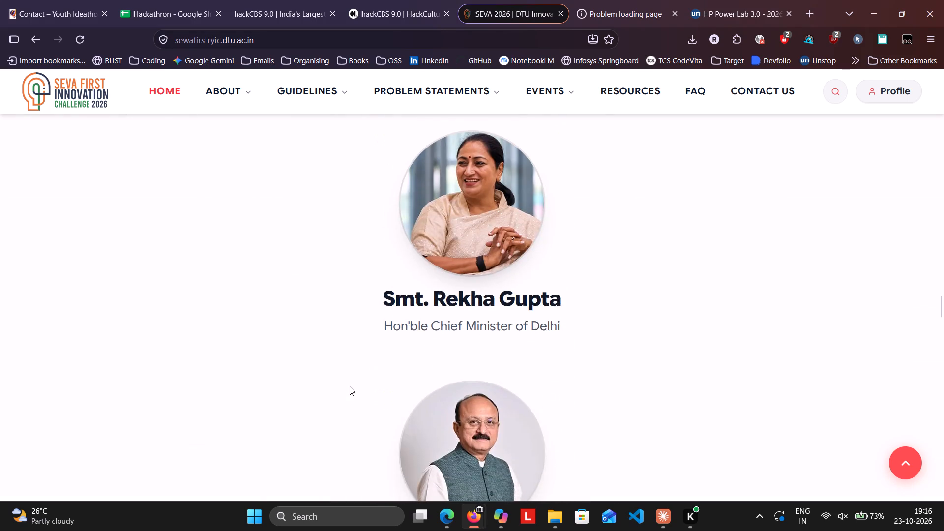
scroll(350, 386, "down", 12)
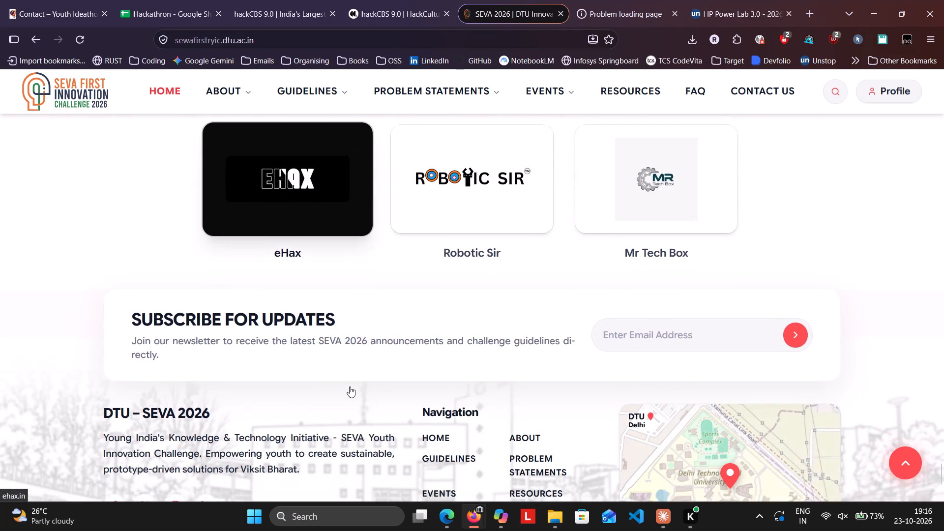
scroll(350, 386, "down", 1)
scroll(350, 386, "up", 20)
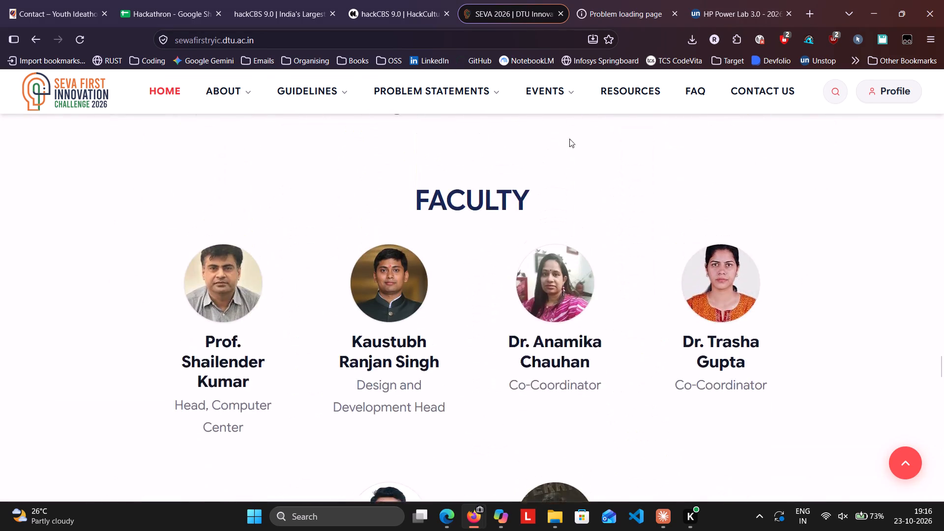
Check the SEVA FIRST Innovation Timeline and enter 12 - Oct as DTU SEVA FIRST's Last Date Registration in D3.
left_click(566, 84)
left_click(568, 90)
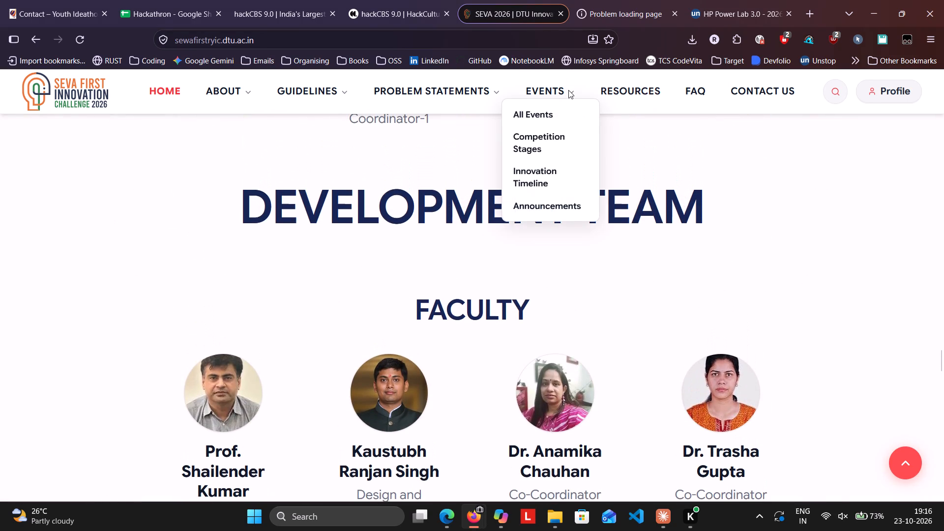
left_click(537, 190)
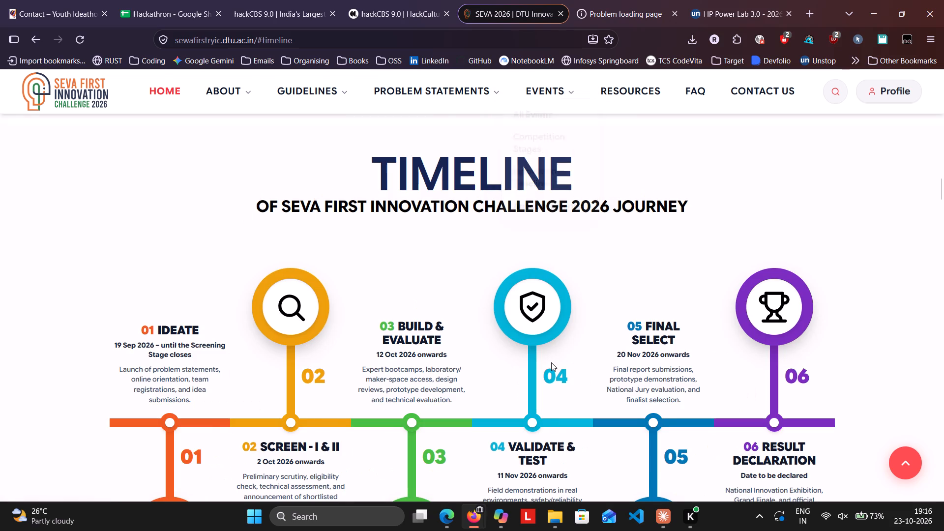
scroll(551, 362, "down", 1)
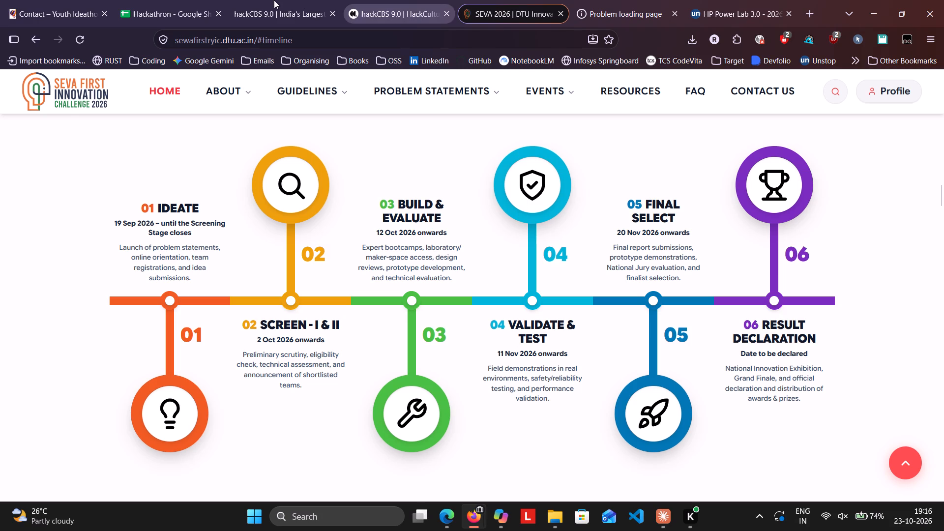
left_click(192, 0)
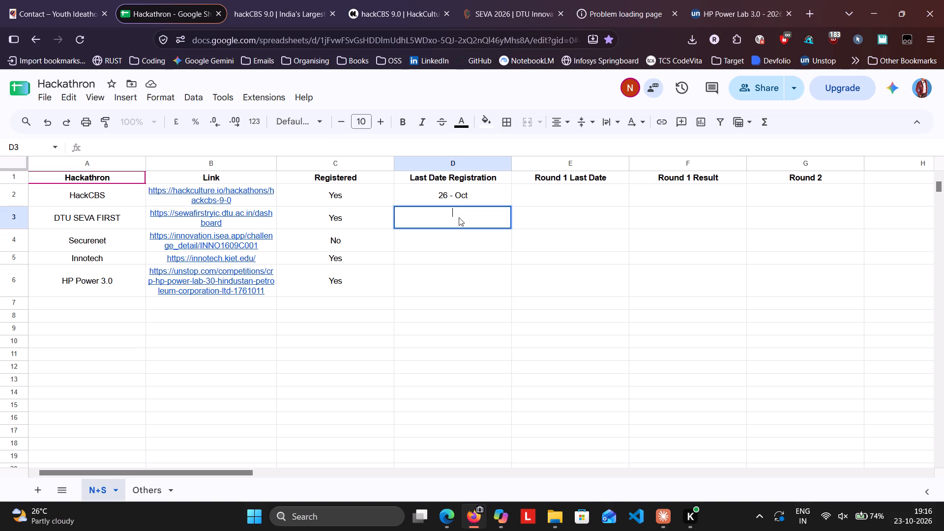
type("12 - OCT")
key("BackSpace")
key("BackSpace")
key("BackSpace")
type("ct")
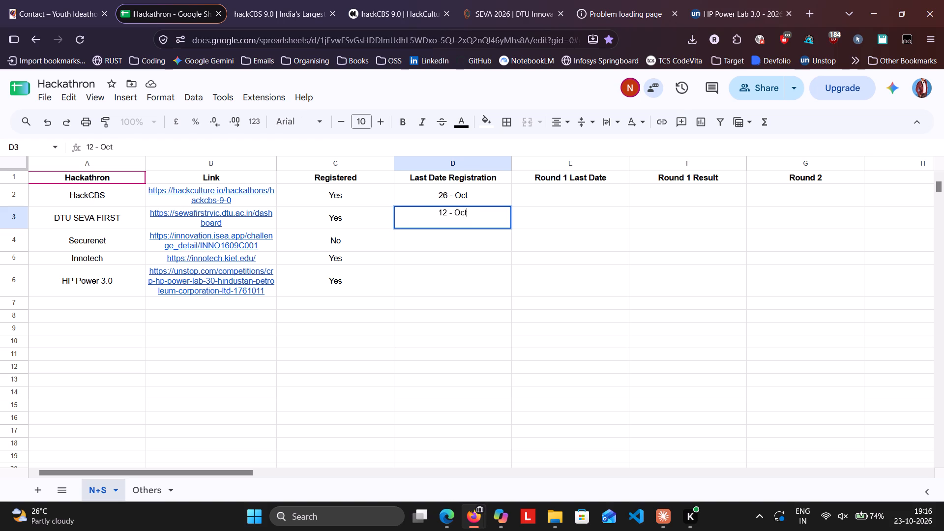
key("Tab")
Enter 25 - Oct as Securenet's Last Date Registration in D4.
double_click(457, 245)
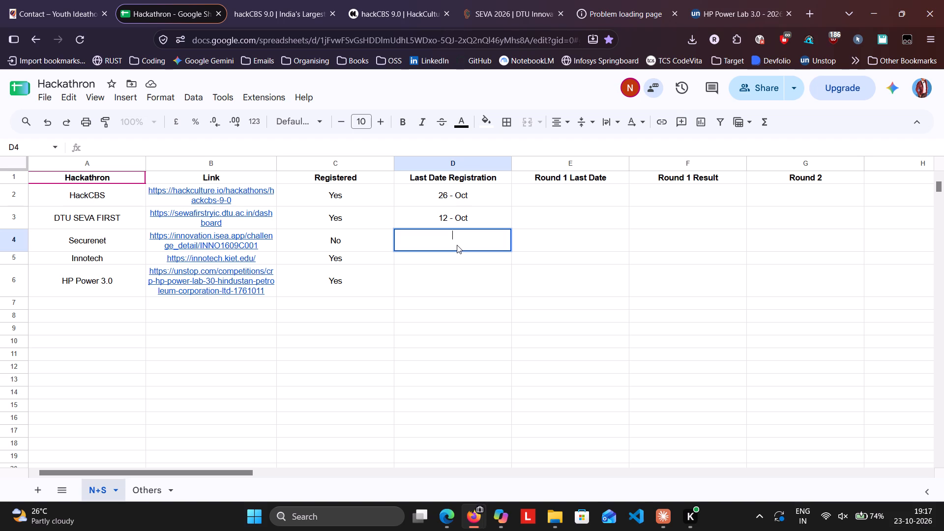
type("25 - O")
key("Return")
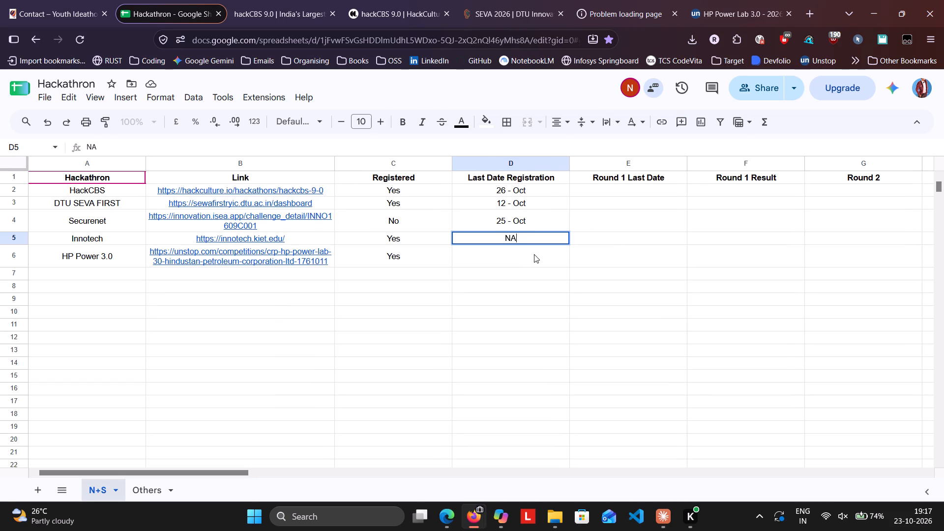
Enter NA as Innotech's Last Date Registration in D5.
key("BackSpace")
key("BackSpace")
type("22")
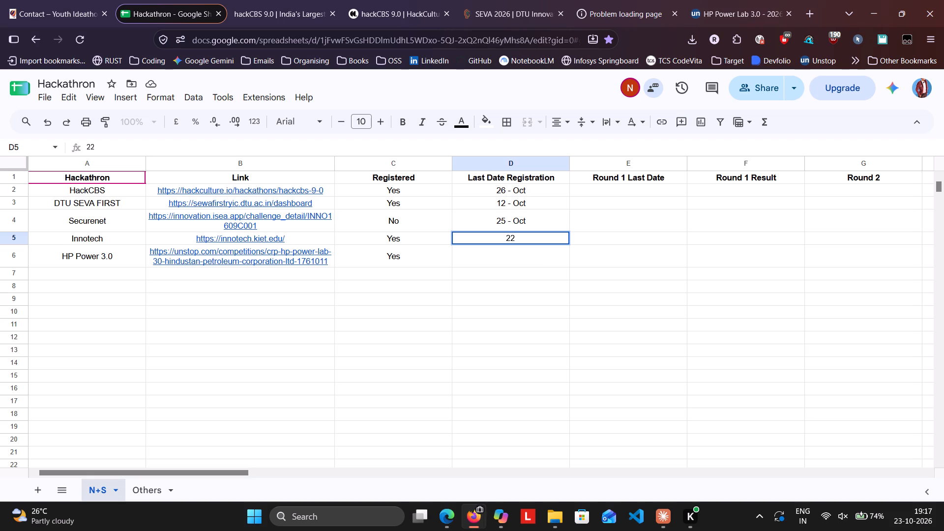
key("BackSpace")
key("BackSpace")
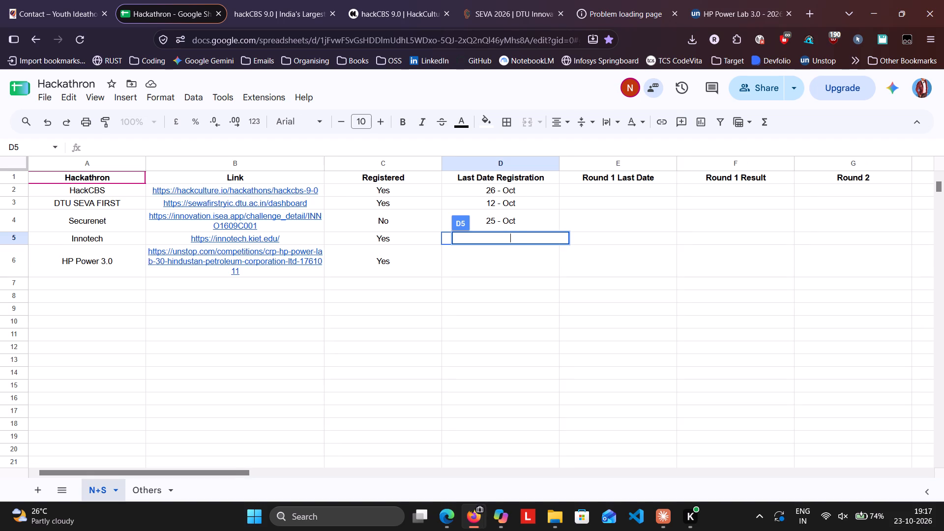
type("NA")
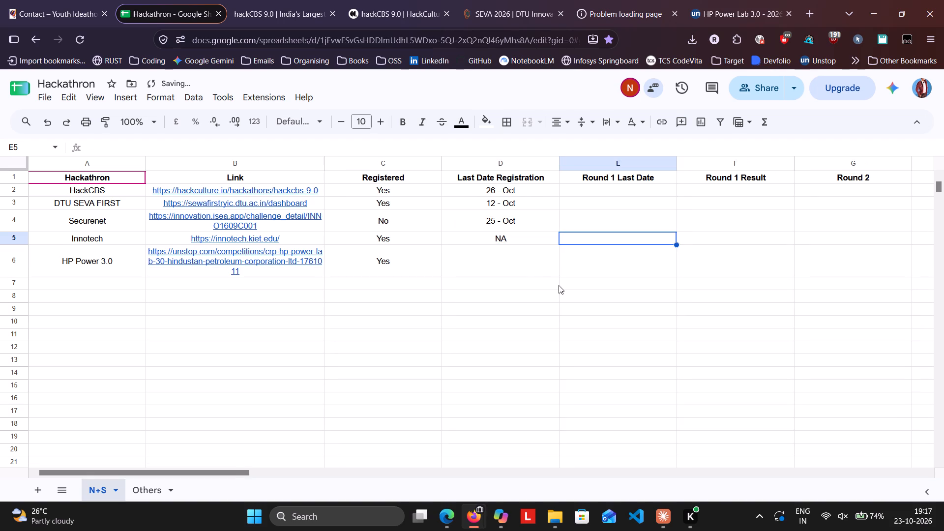
Look at the HP Power Lab 3.0 page on Unstop and enter 28 - Oct as HP Power 3.0's Last Date Registration in D6.
double_click(510, 258)
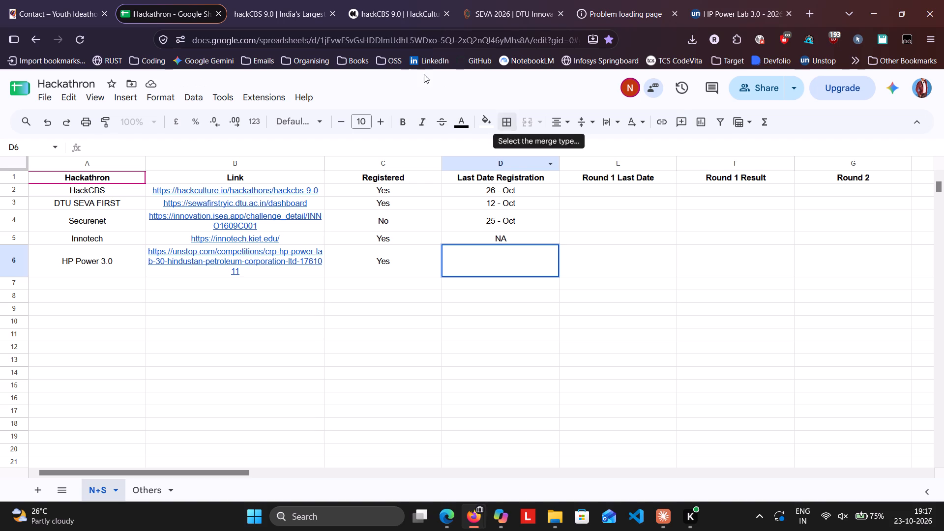
left_click(724, 0)
scroll(607, 340, "down", 2)
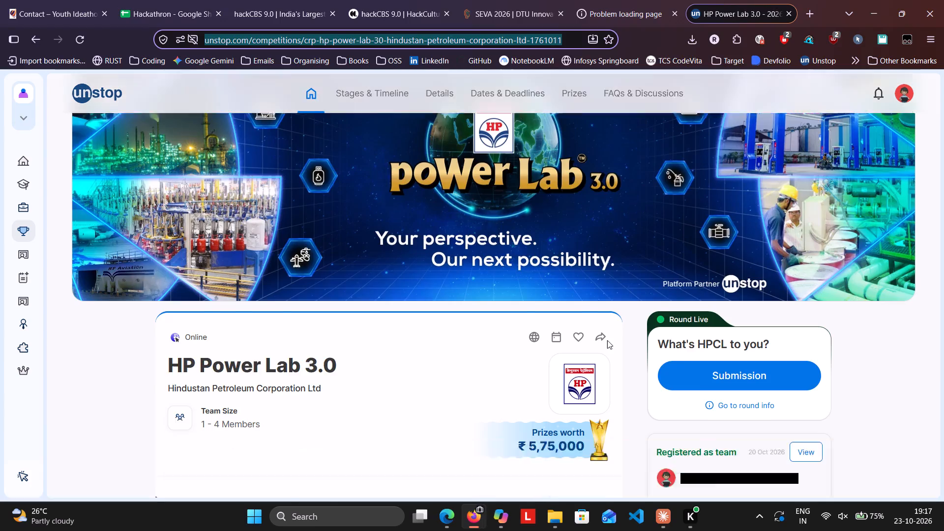
scroll(607, 340, "down", 4)
left_click(486, 0)
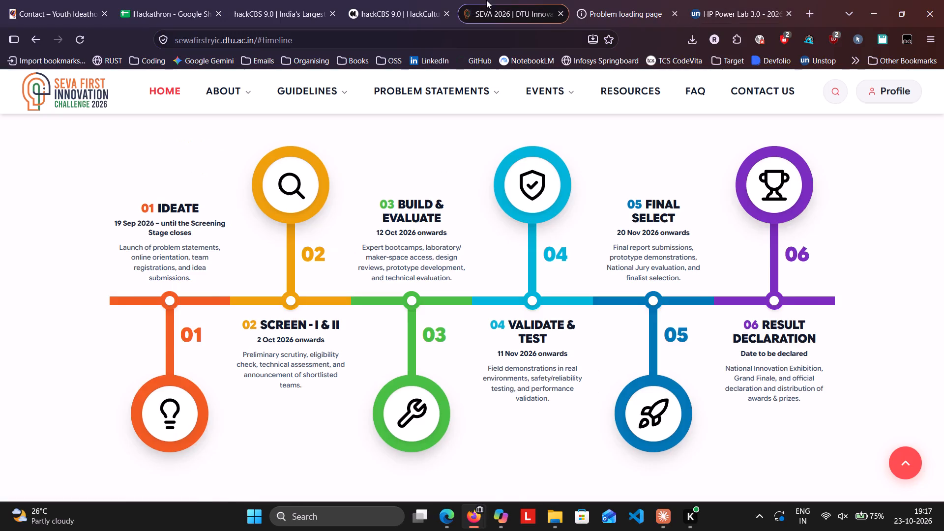
left_click(394, 0)
left_click(292, 0)
left_click(173, 0)
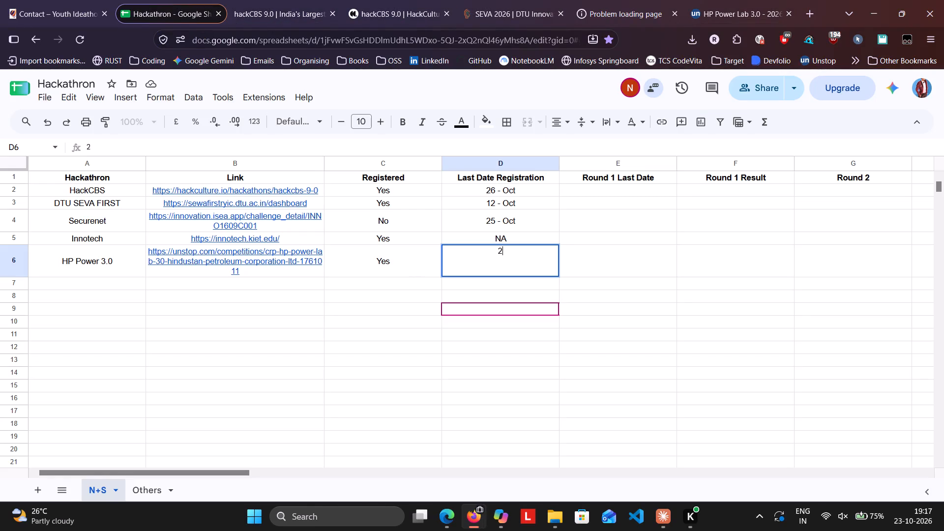
type("8 -")
key("space")
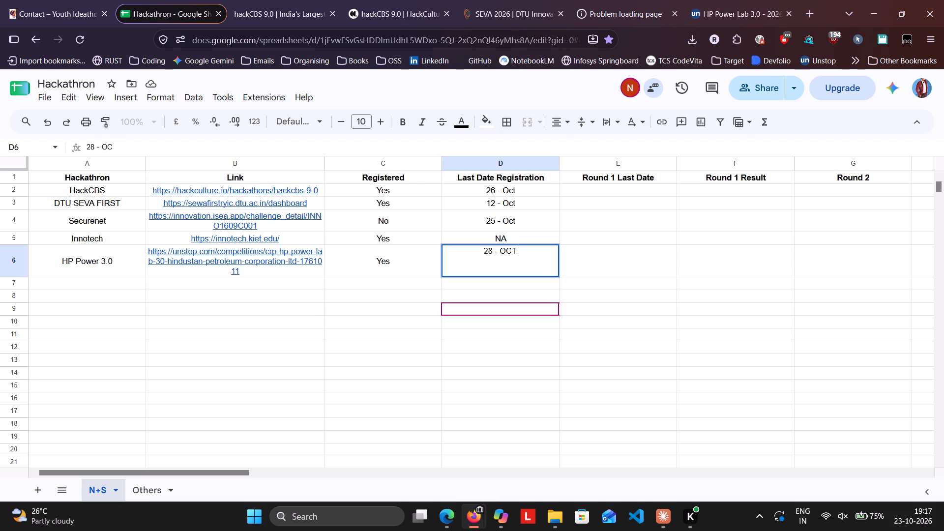
key("BackSpace")
key("BackSpace")
type("ct")
left_click(494, 377)
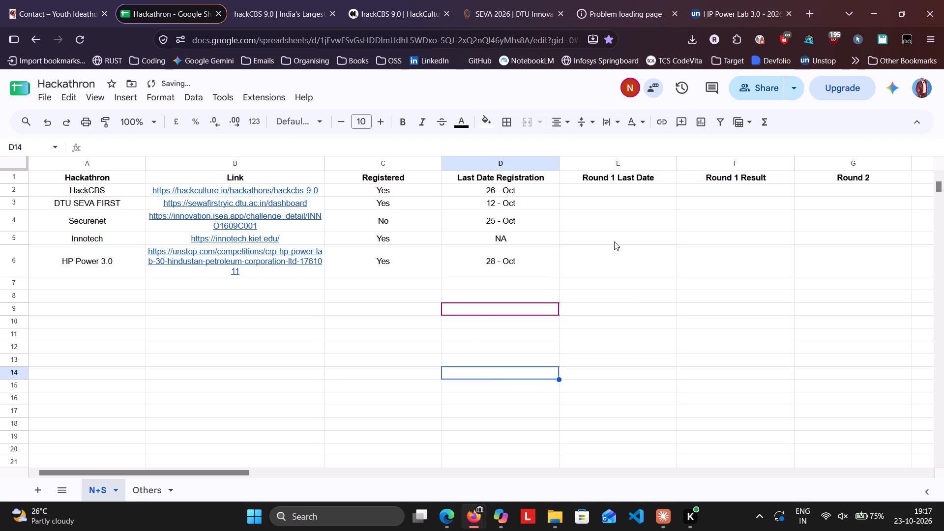
Insert one blank column before the Round 1 Last Date column on the N+S sheet.
left_click(602, 194)
left_click(678, 166)
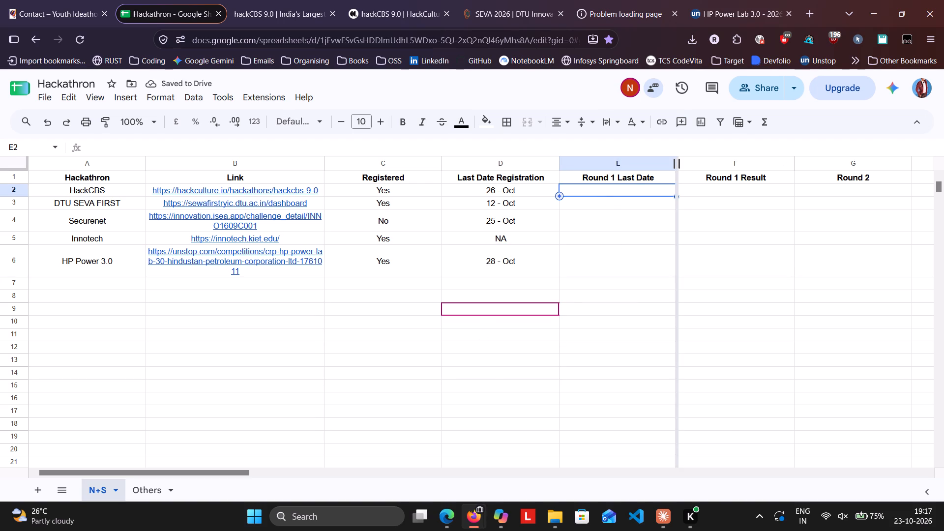
right_click(678, 166)
left_click(741, 275)
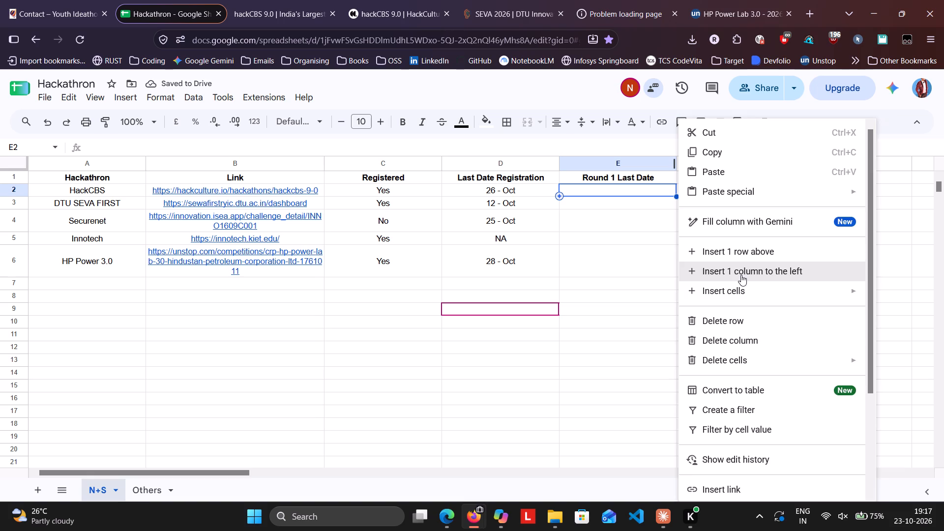
Move the Round 1 Last Date heading from F1 into the blank header cell E1.
double_click(628, 179)
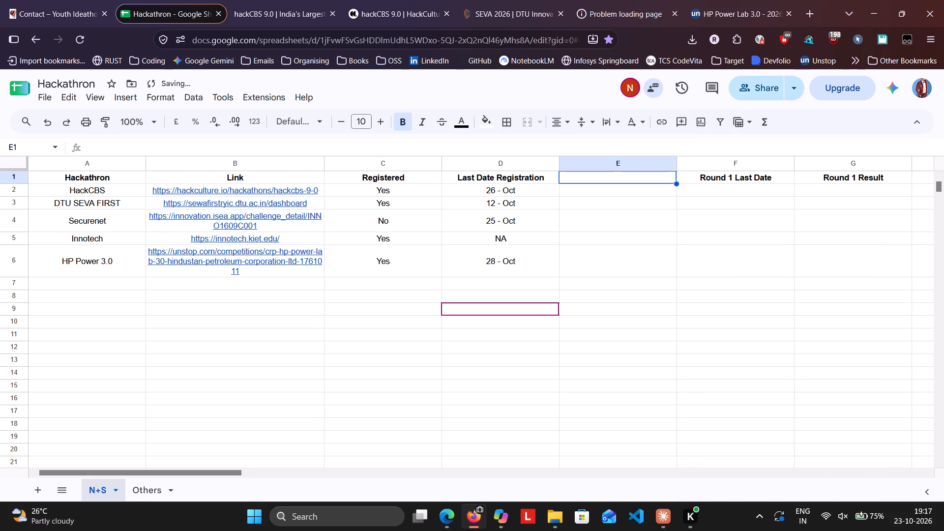
left_click_drag(628, 162, 755, 159)
left_click(755, 159)
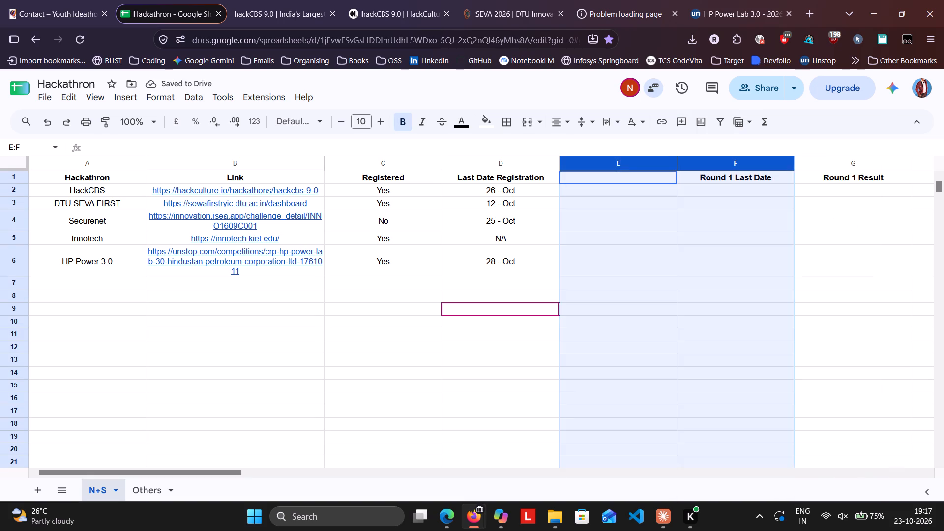
left_click(729, 190)
left_click(737, 165)
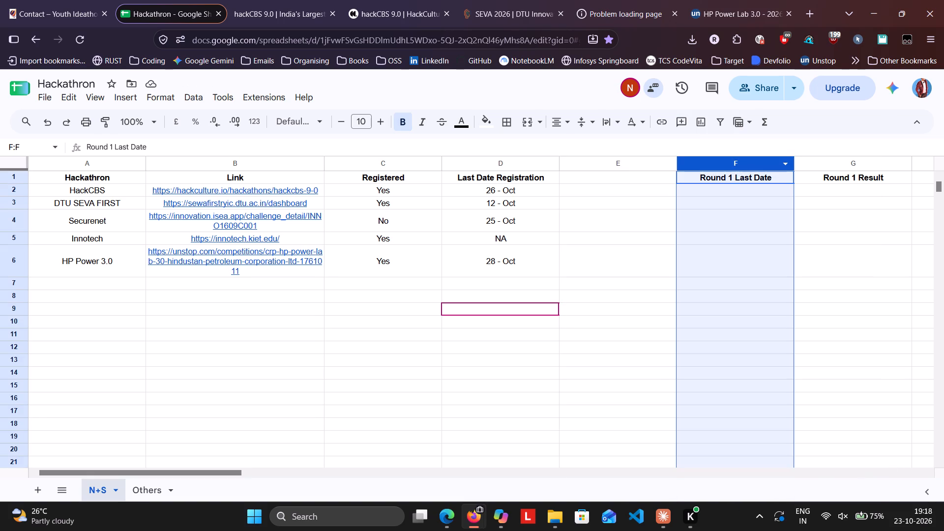
double_click(728, 175)
key("ctrl+a")
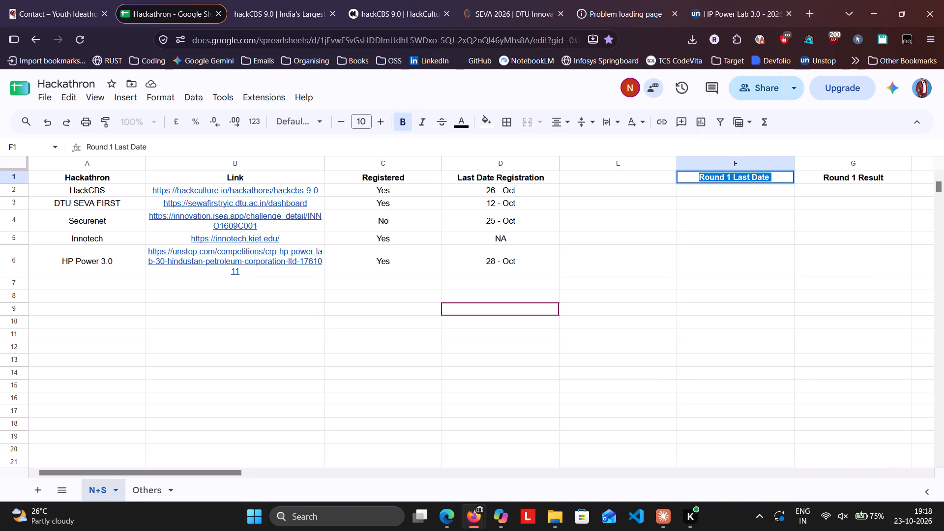
key("ctrl+x")
double_click(643, 177)
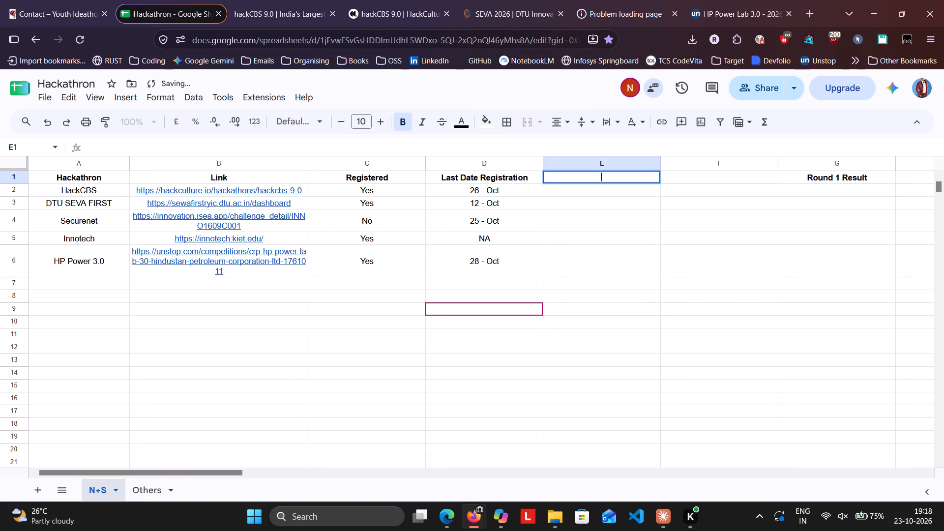
key("ctrl+v")
Enter Round 1 Submission as the heading of column F in F1.
double_click(723, 171)
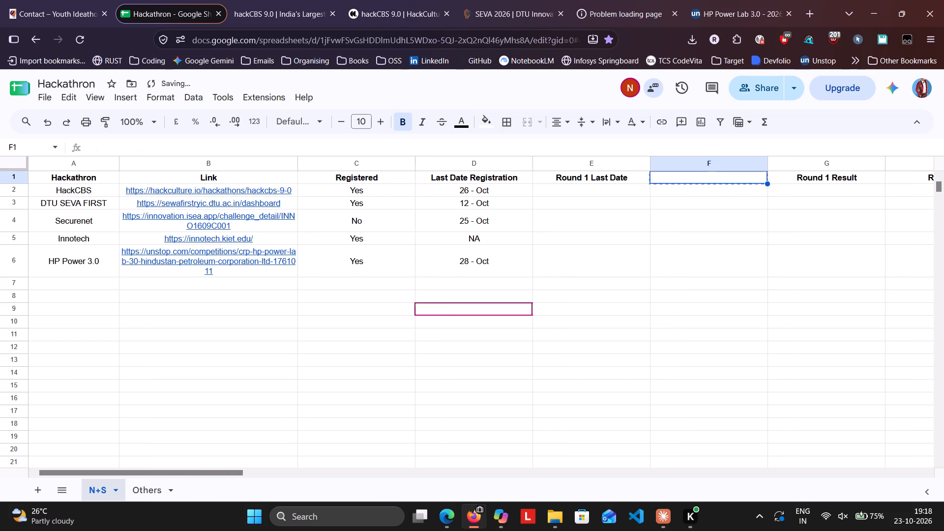
double_click(715, 177)
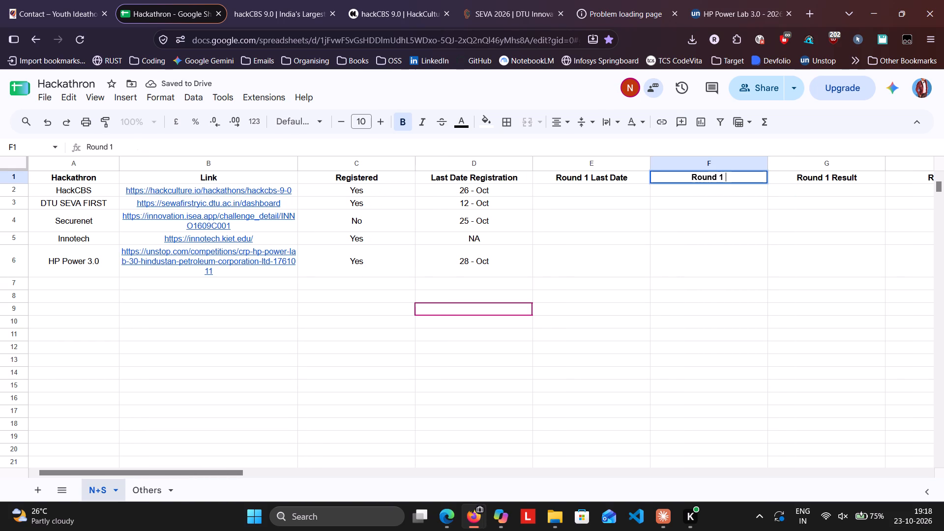
type("ubmission")
left_click(757, 240)
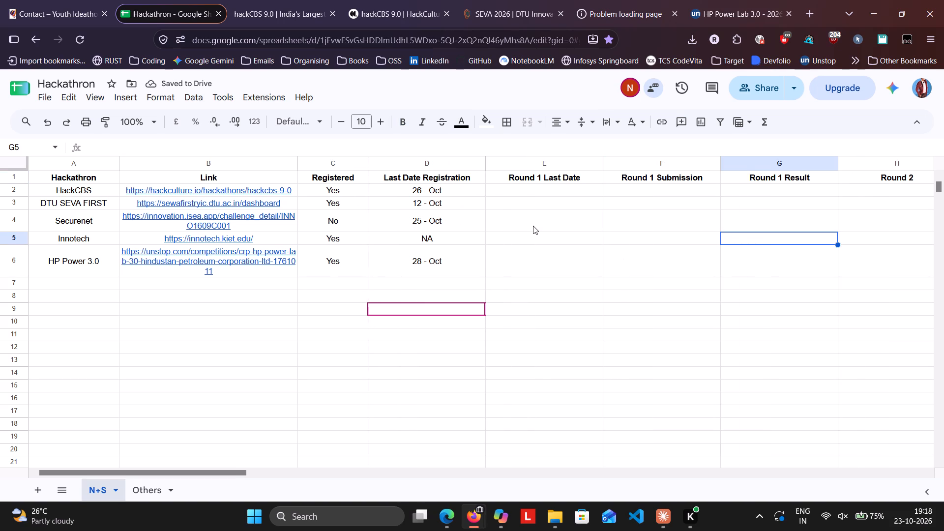
Fill HackCBS's Round 1 cells in row 2: NA for Last Date, Done for Submission and Waiting for Result.
double_click(510, 194)
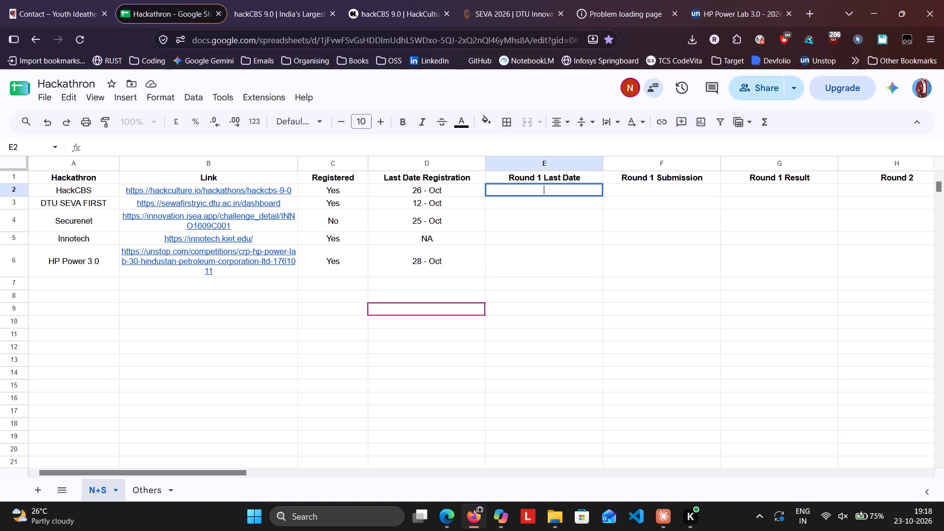
type("NA")
key("Tab")
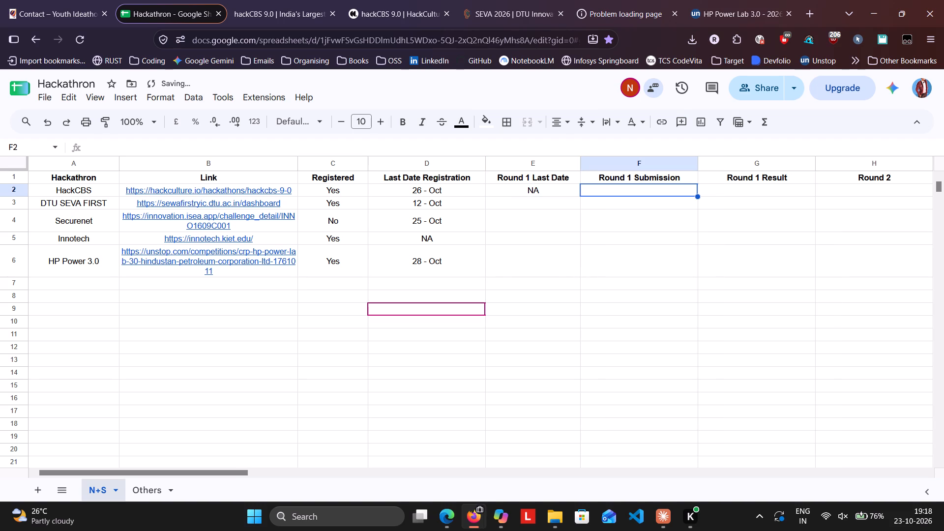
key("d")
type("one")
key("Tab")
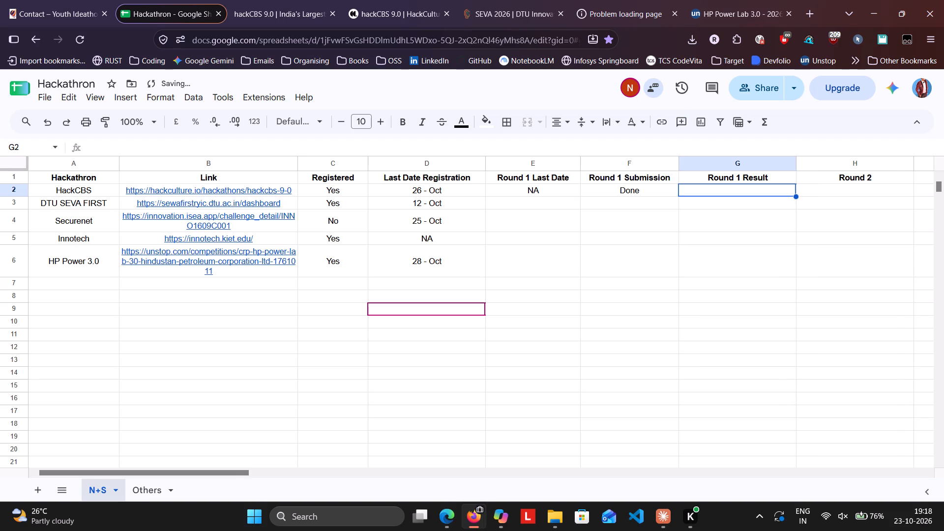
type("aiting")
key("Tab")
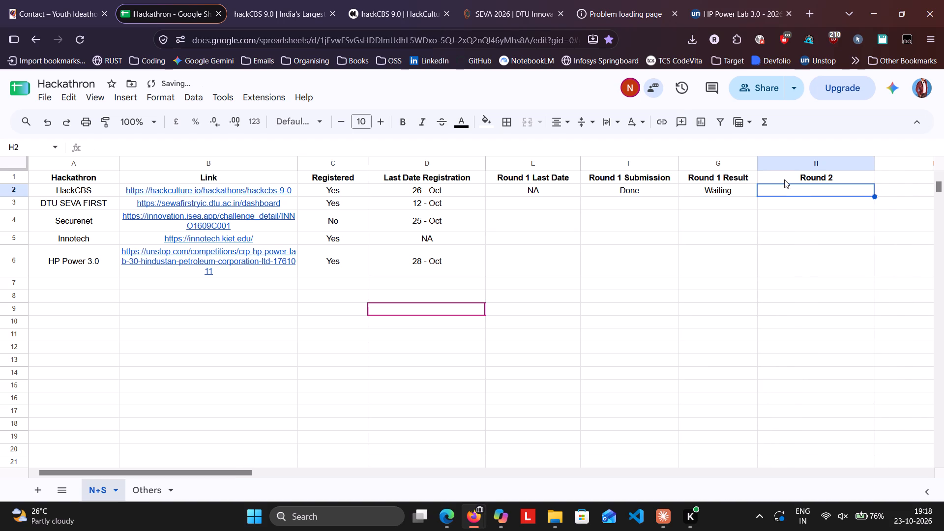
Enter 31 & 1 Nov as HackCBS's Round 2 date in H2.
double_click(801, 192)
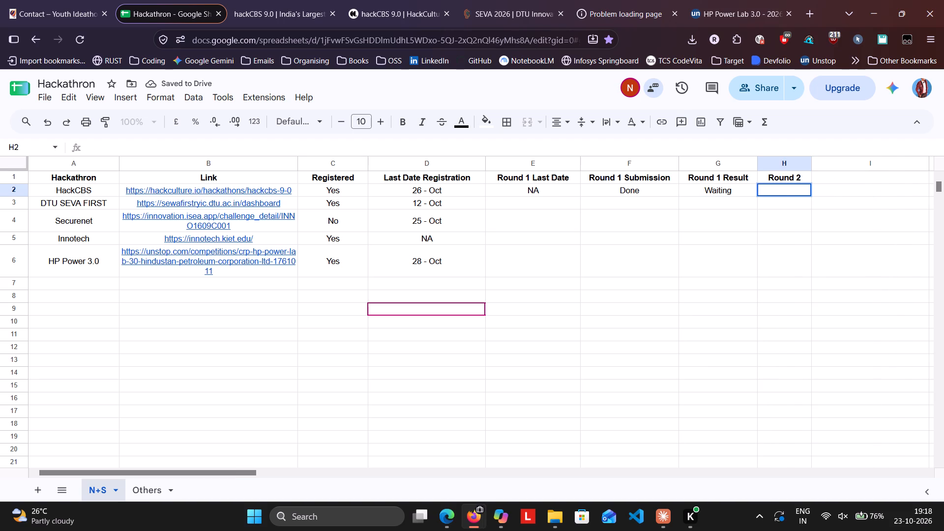
type("31")
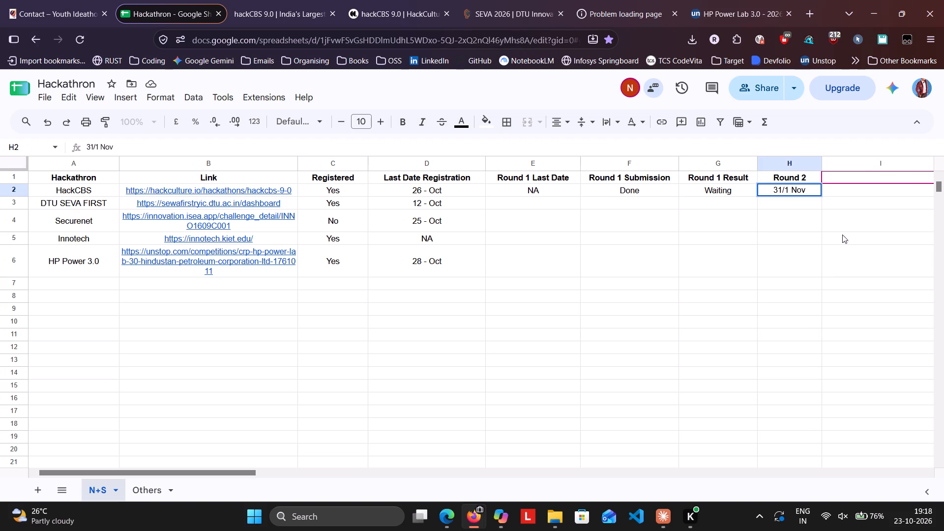
left_click(842, 244)
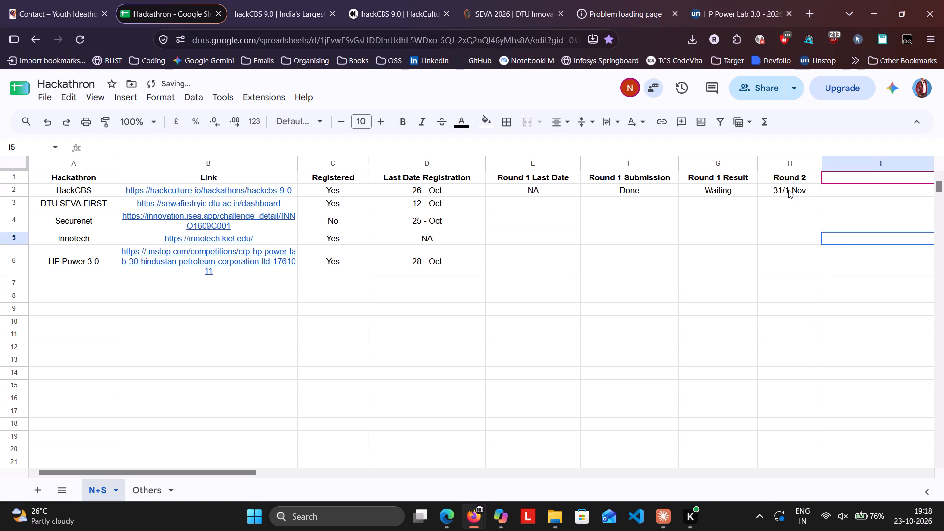
double_click(788, 190)
left_click(786, 190)
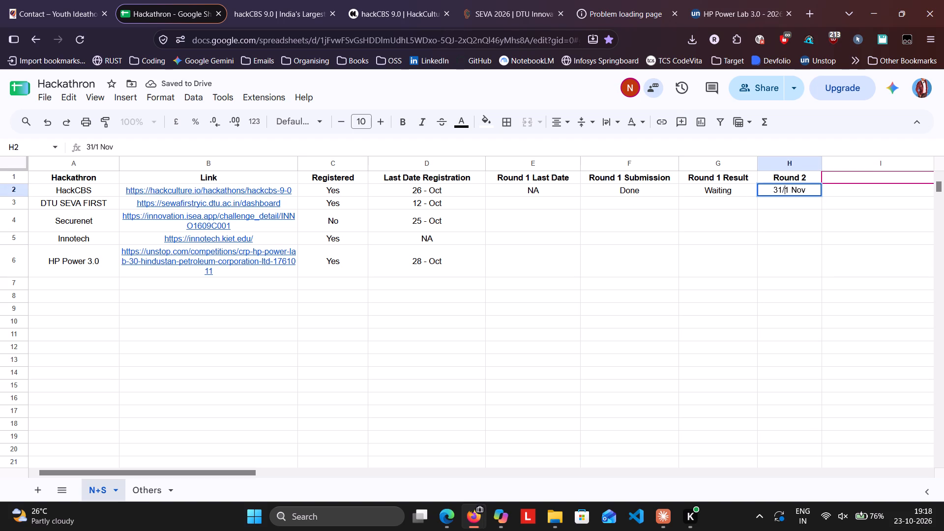
key("BackSpace")
key("space")
type("&")
key("space")
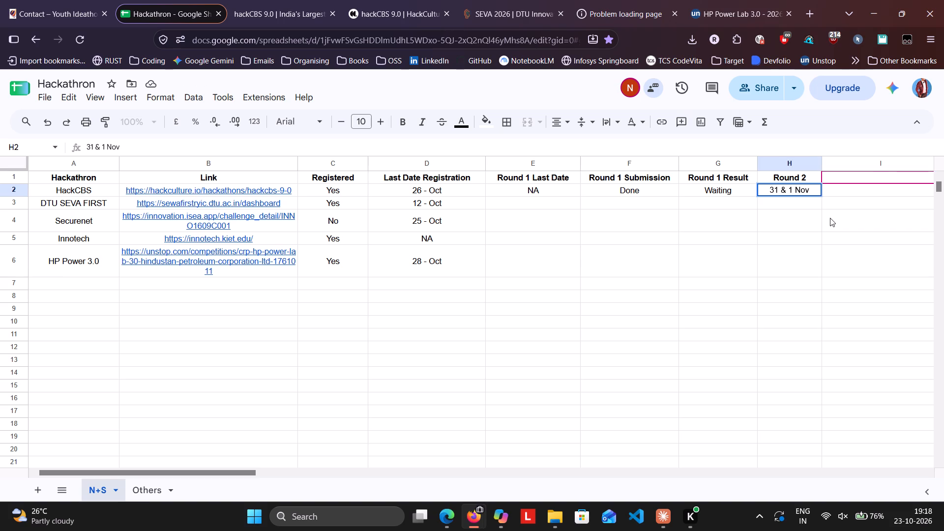
left_click(830, 218)
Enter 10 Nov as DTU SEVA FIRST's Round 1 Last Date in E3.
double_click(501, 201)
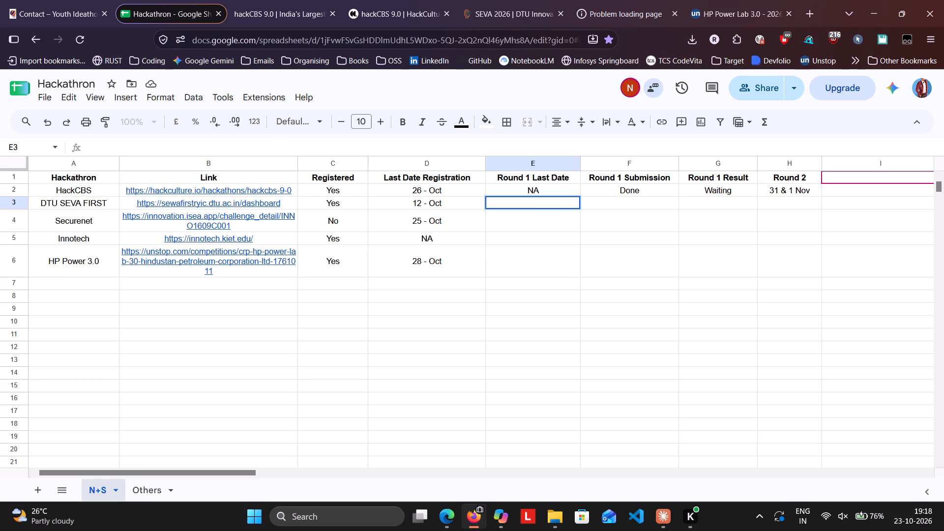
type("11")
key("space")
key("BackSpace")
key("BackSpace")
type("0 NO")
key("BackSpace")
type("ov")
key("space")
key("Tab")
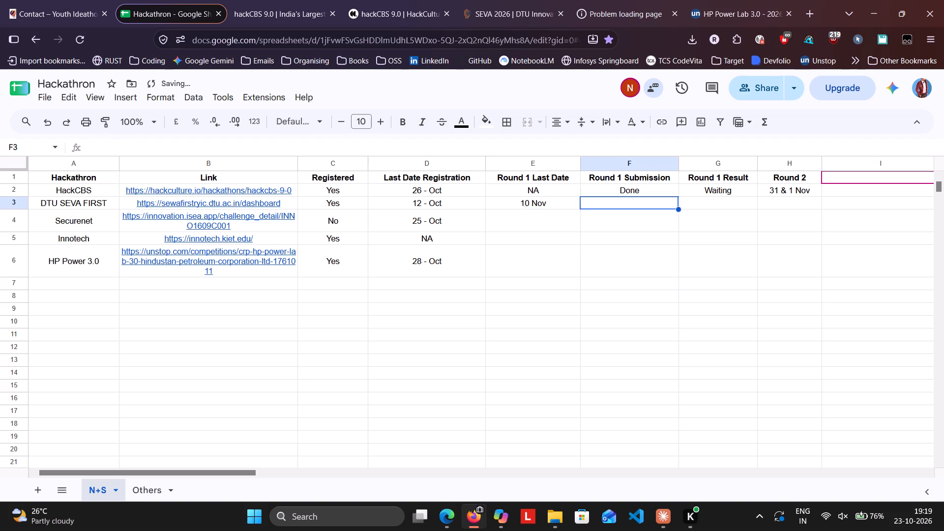
Enter Part 1 Done, Part 2 pending as DTU SEVA FIRST's Round 1 Submission in F3 and widen column F to fit.
double_click(635, 202)
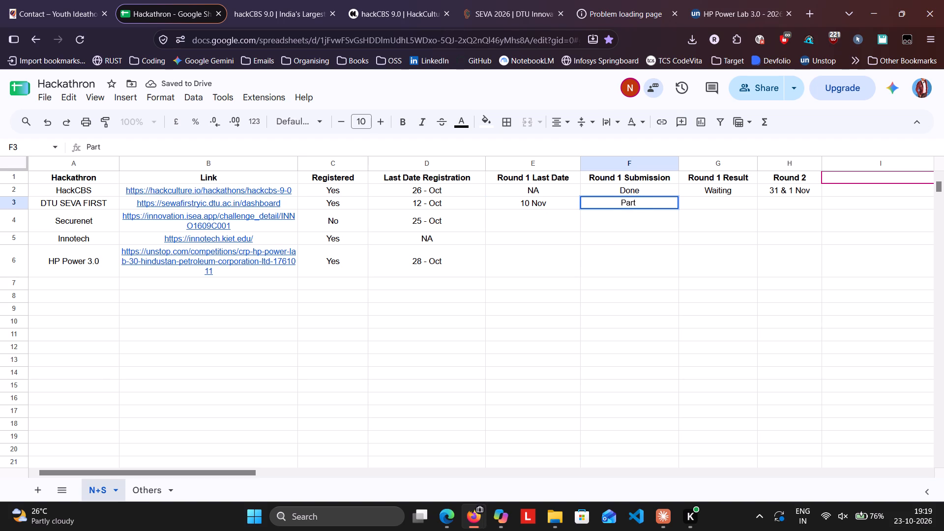
key("d")
key("BackSpace")
key("BackSpace")
key("BackSpace")
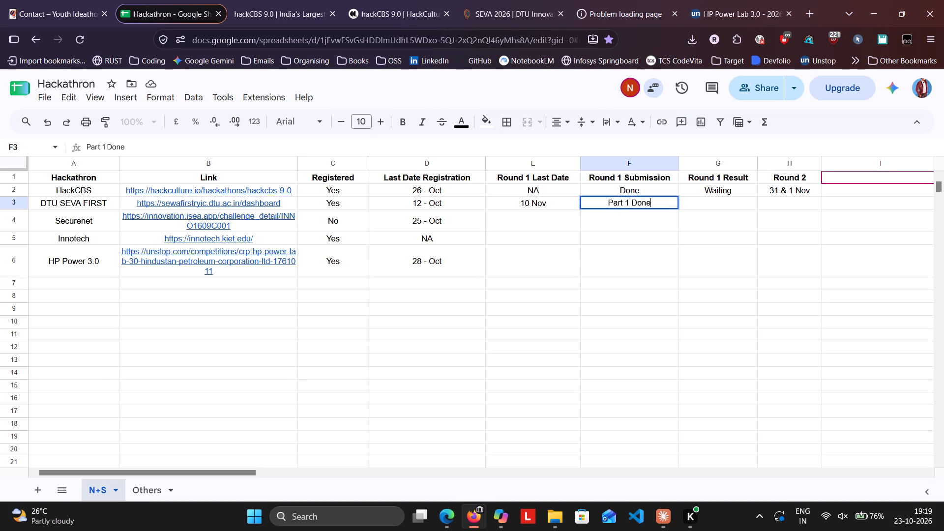
type("art")
key("space")
type("pending")
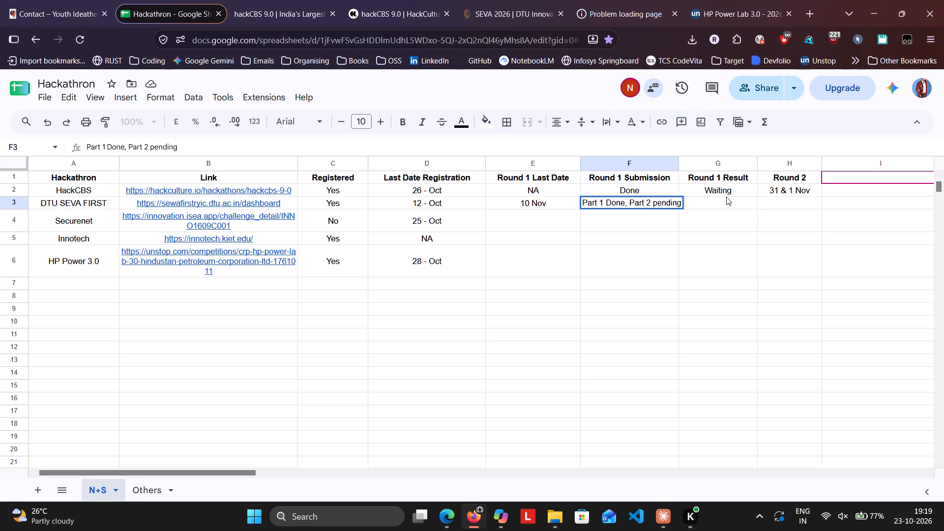
left_click_drag(679, 162, 693, 165)
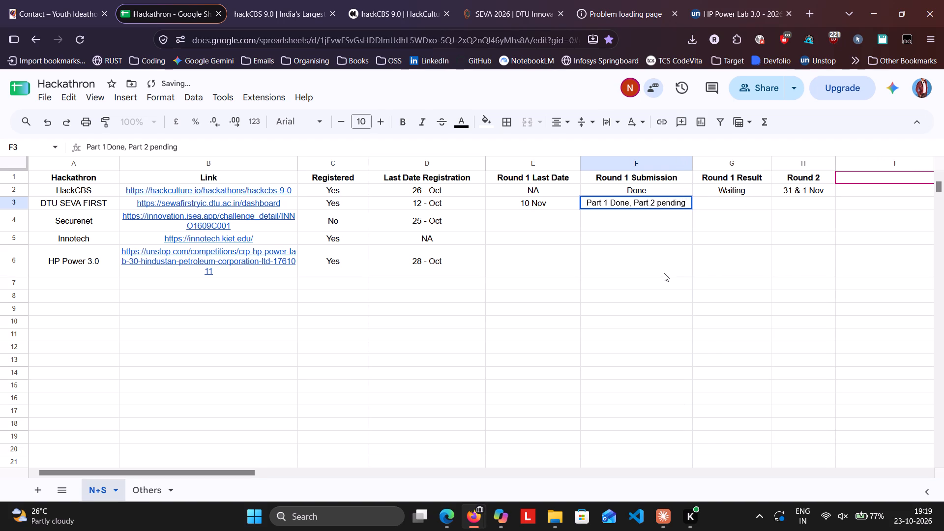
left_click(664, 273)
Clear DTU SEVA FIRST's Round 1 Last Date in E3 and open Securenet's Round 1 Last Date in E4 for editing.
double_click(532, 232)
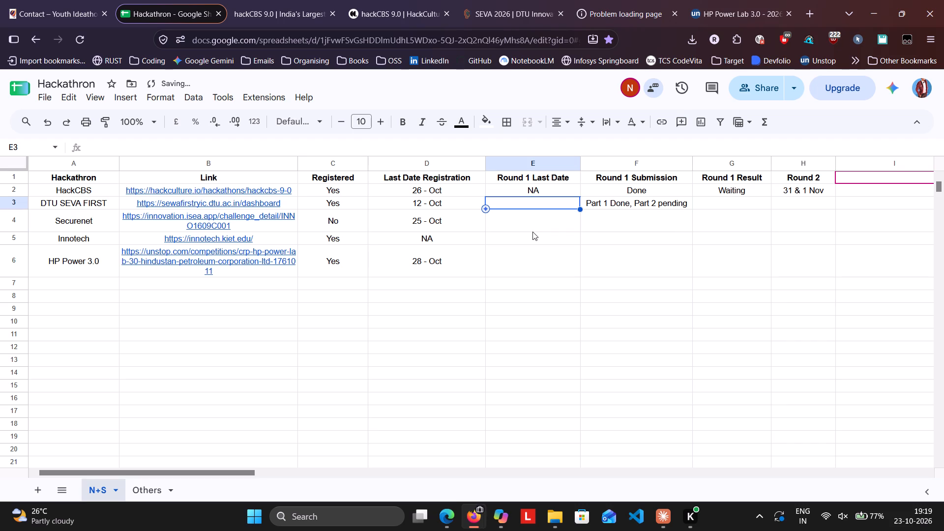
double_click(527, 227)
left_click(527, 223)
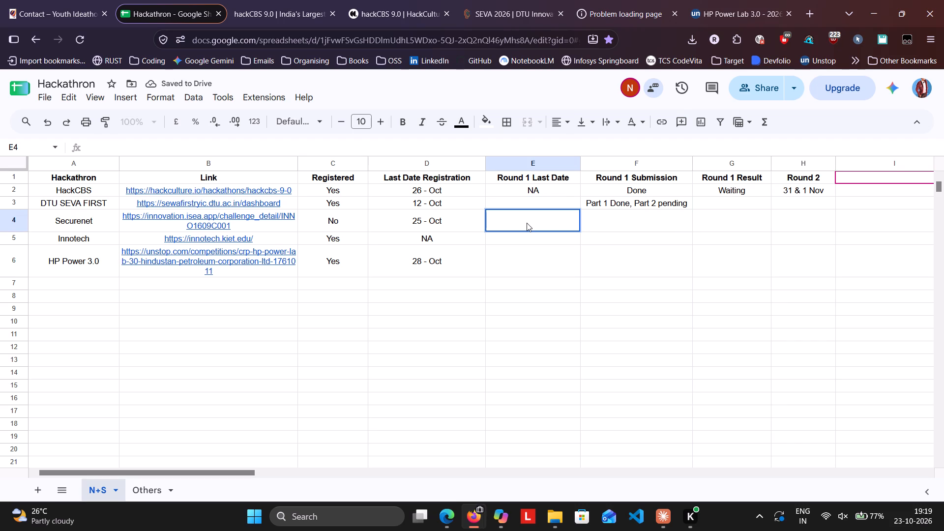
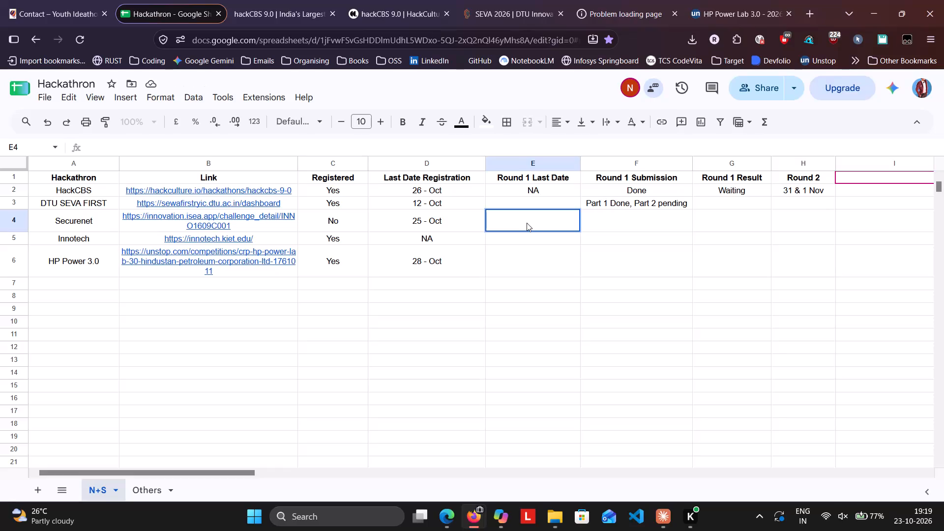
Switch to Microsoft Edge and examine the SecureNet26 page's Timelines for Hackathon Execution for the stage dates.
left_click(448, 507)
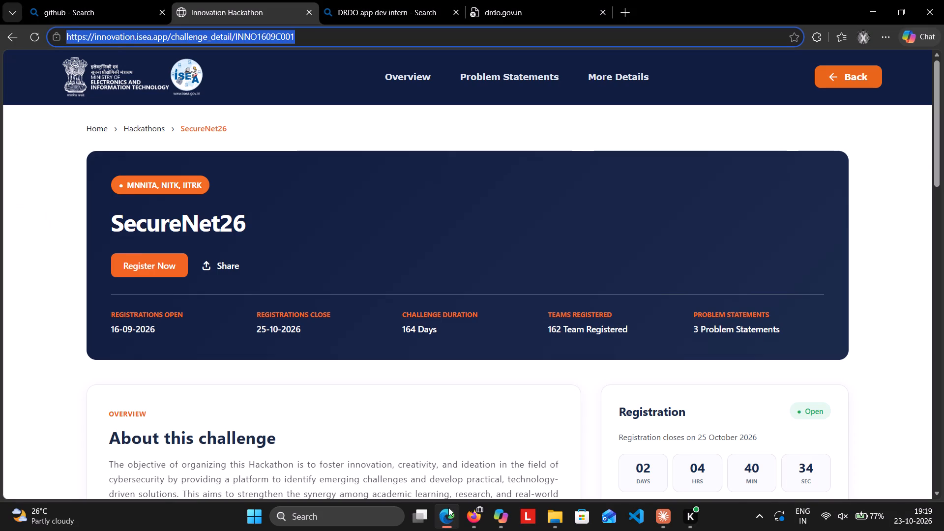
scroll(403, 286, "down", 9)
scroll(403, 286, "up", 3)
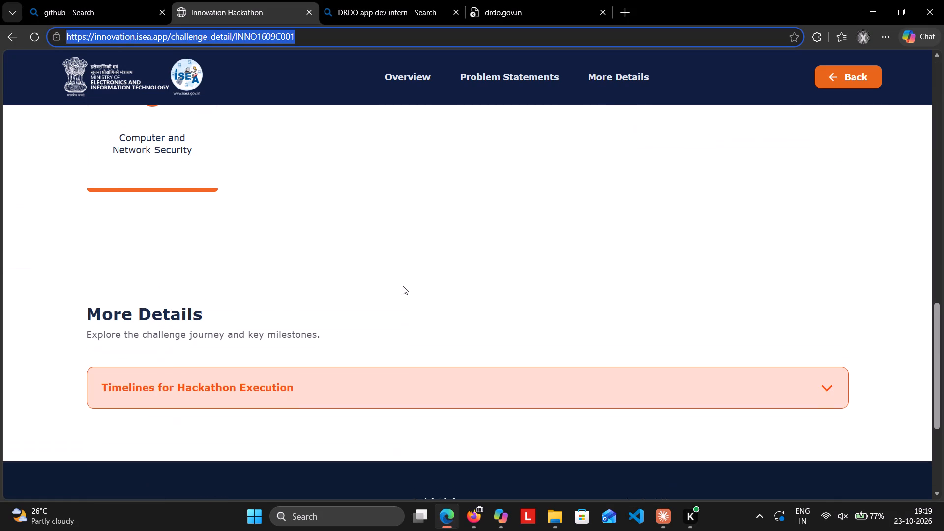
left_click(330, 406)
scroll(330, 406, "down", 3)
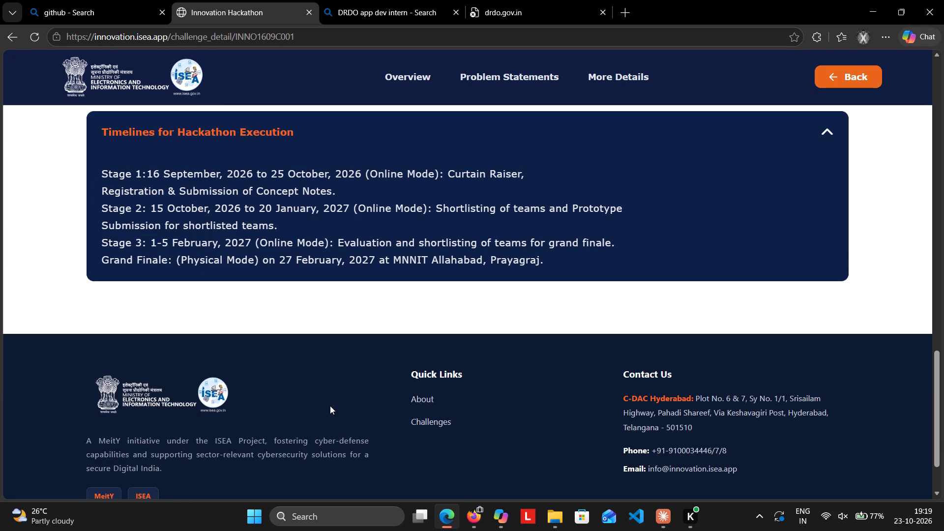
left_click(874, 4)
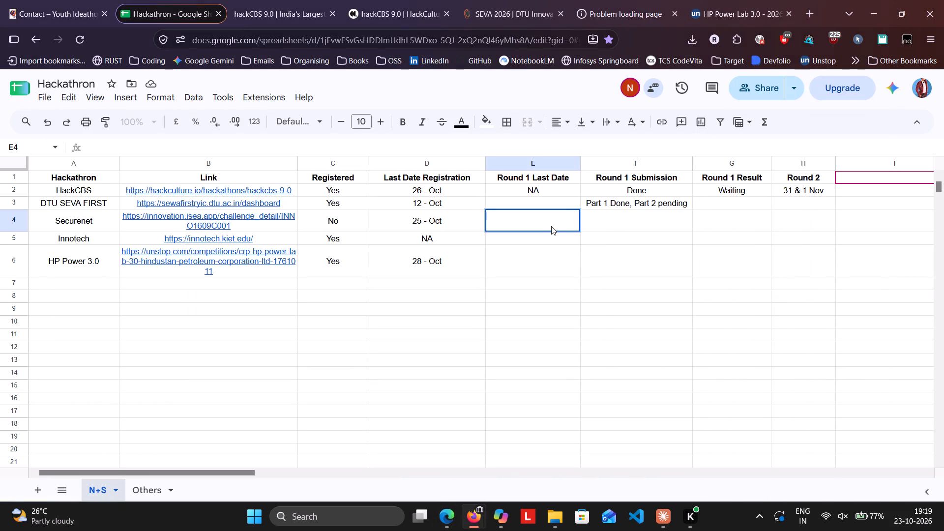
Enter 11 Nov as DTU SEVA FIRST's Round 1 Last Date in E3.
double_click(539, 204)
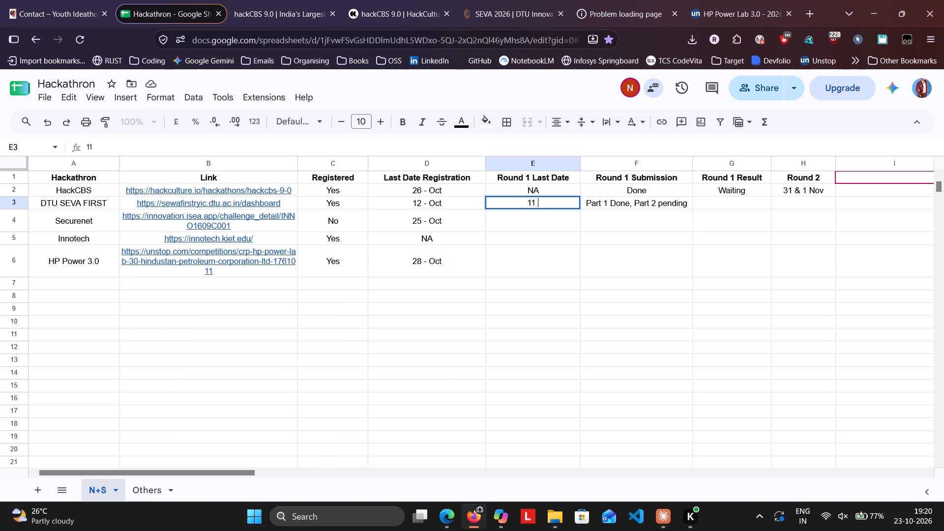
key("BackSpace")
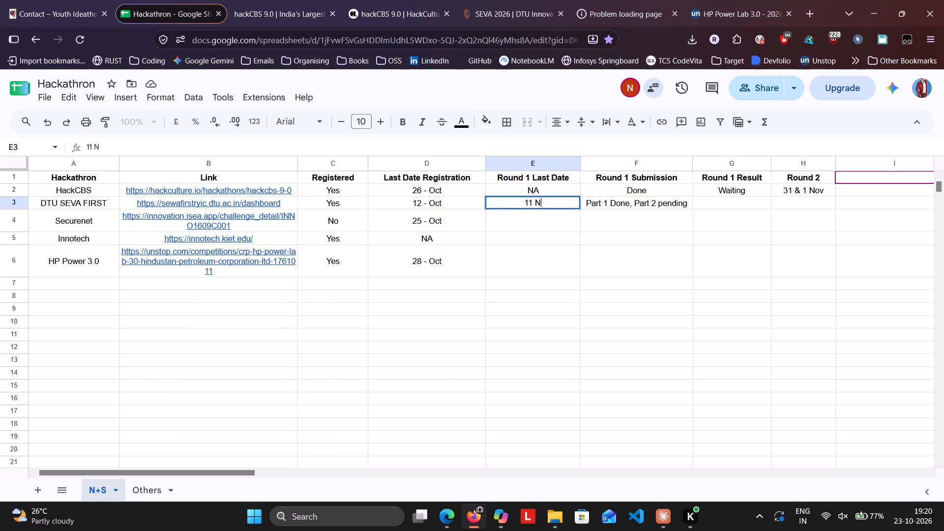
key("Tab")
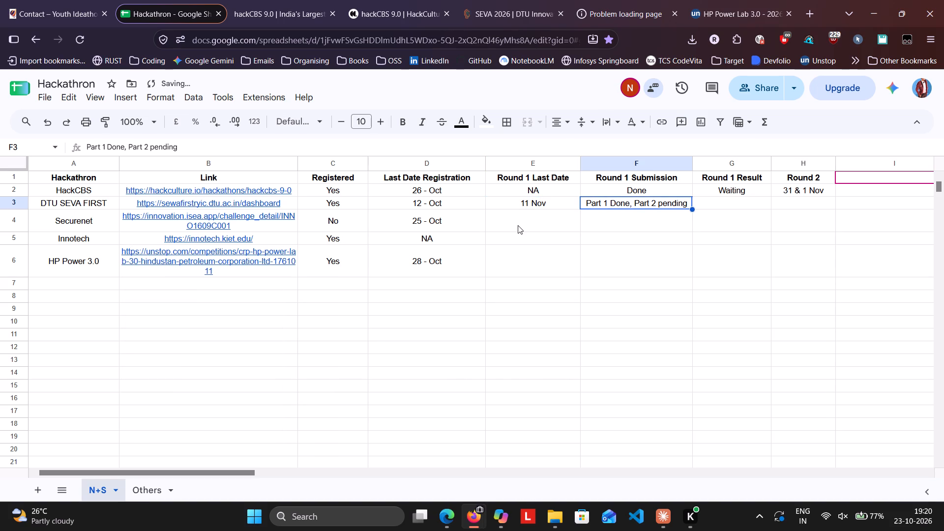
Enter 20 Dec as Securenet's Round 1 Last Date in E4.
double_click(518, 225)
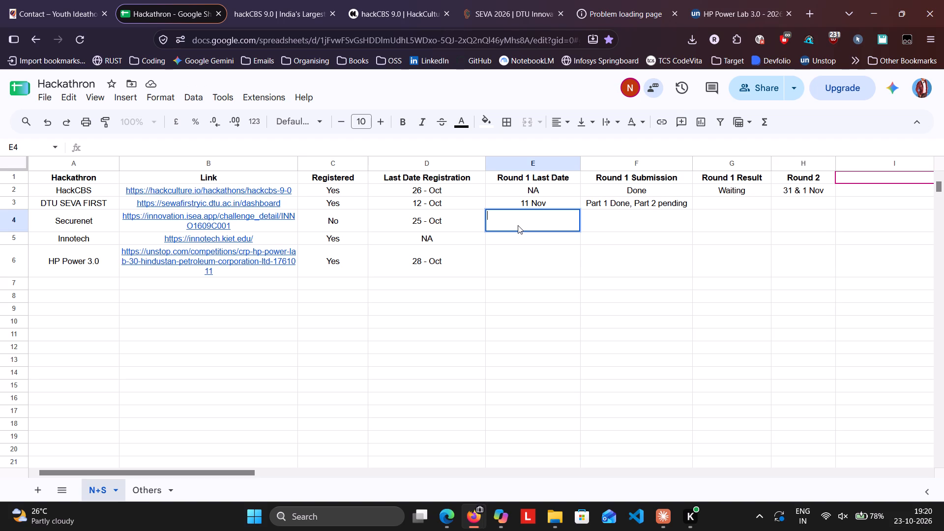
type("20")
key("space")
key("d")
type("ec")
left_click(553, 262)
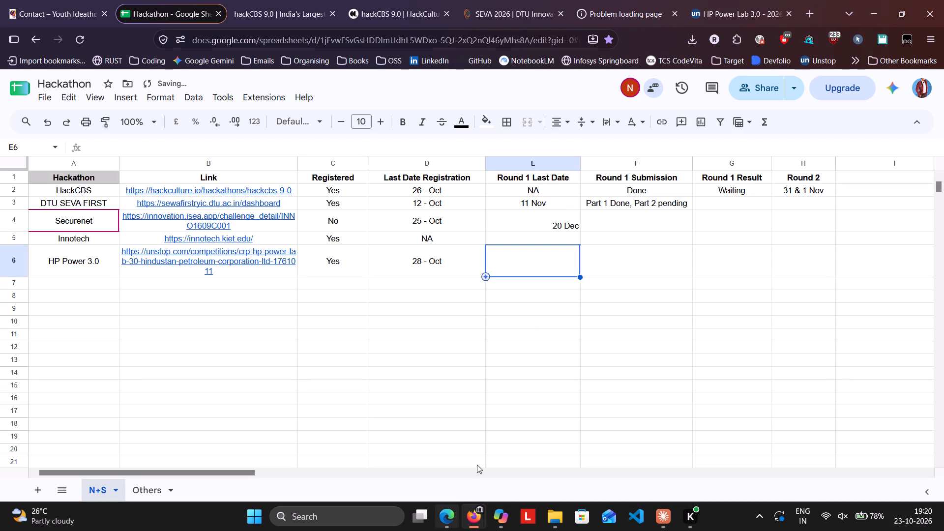
Centre-align all cells of the N+S sheet horizontally.
left_click(7, 171)
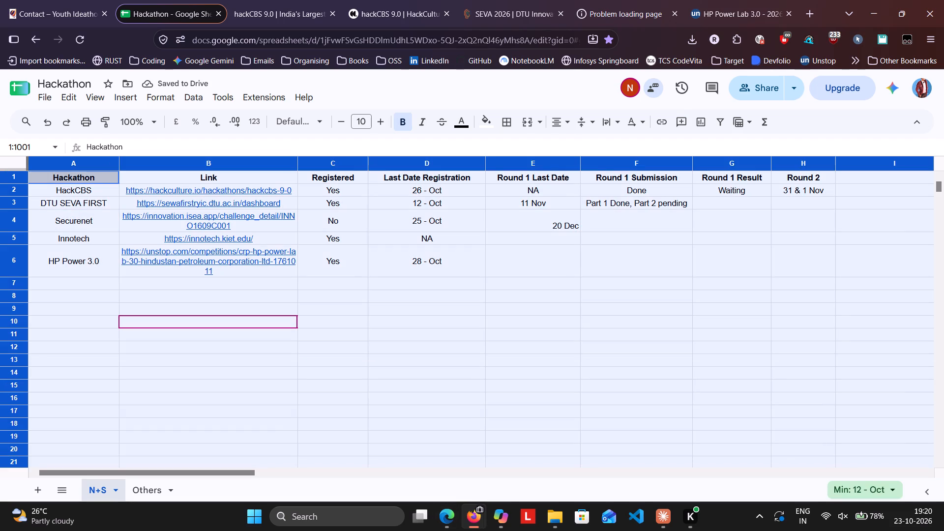
left_click(566, 119)
left_click(583, 150)
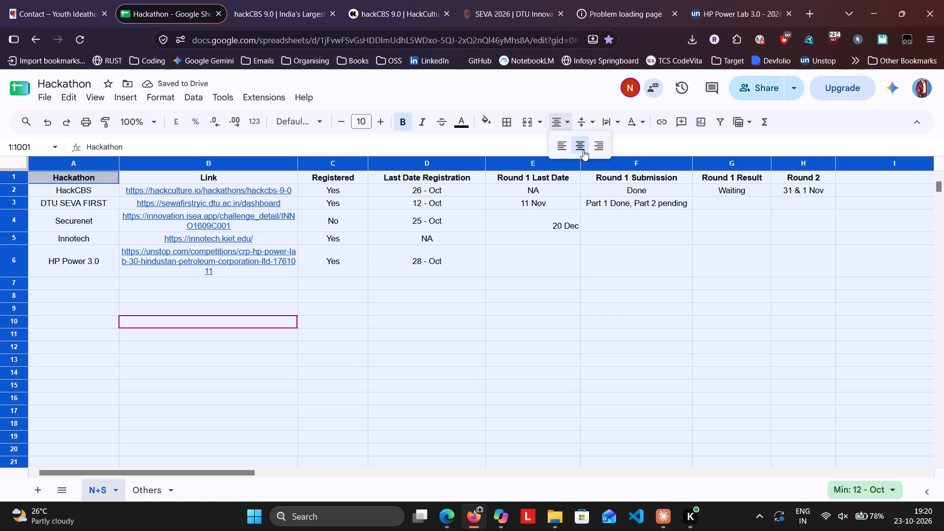
left_click(582, 254)
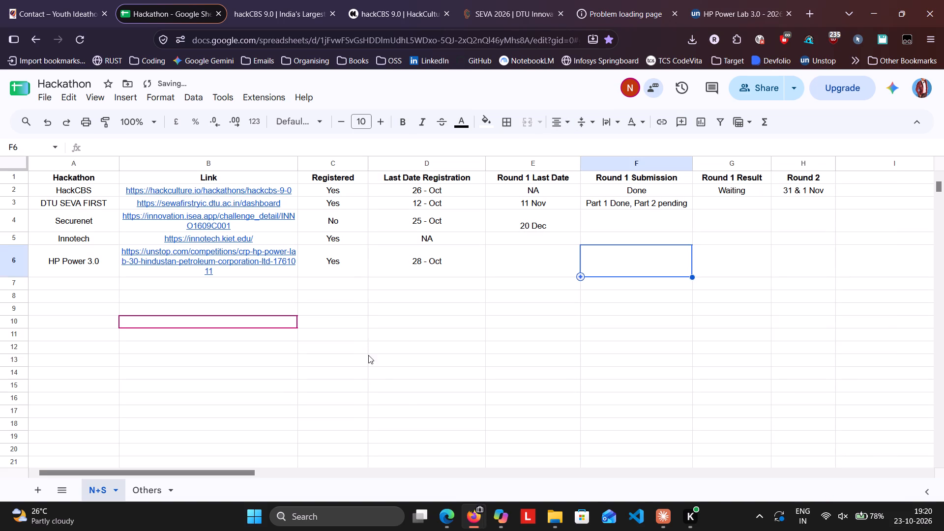
Recheck the SecureNet26 timeline in Microsoft Edge and set Securenet's Round 1 Last Date in E4 to 25 Oct.
left_click(440, 511)
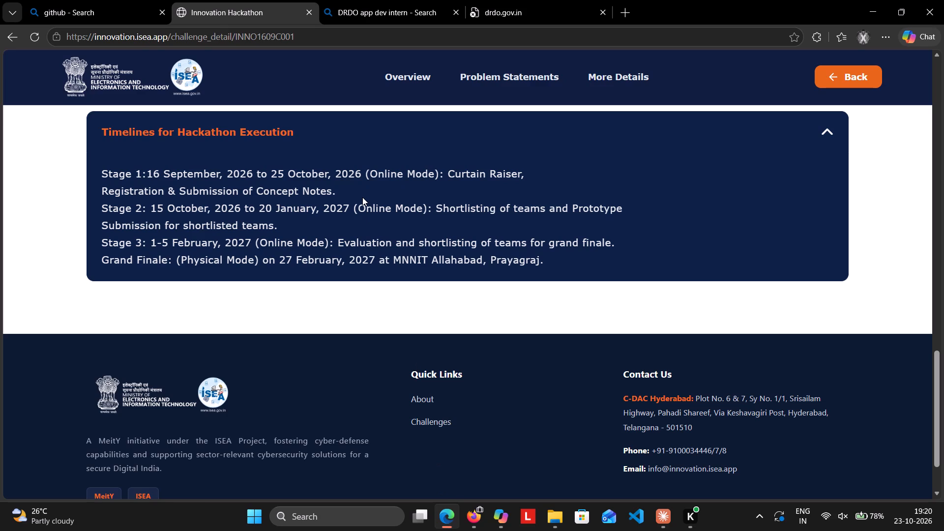
left_click(871, 12)
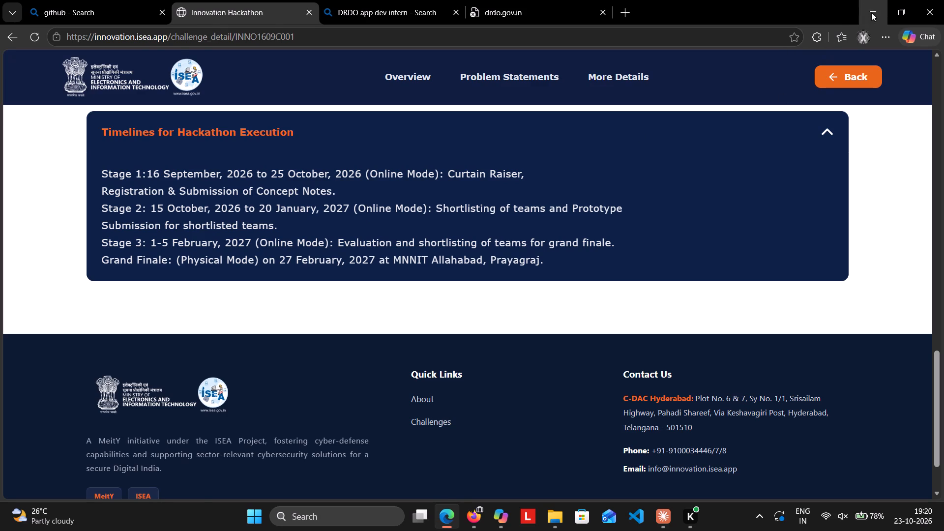
double_click(539, 224)
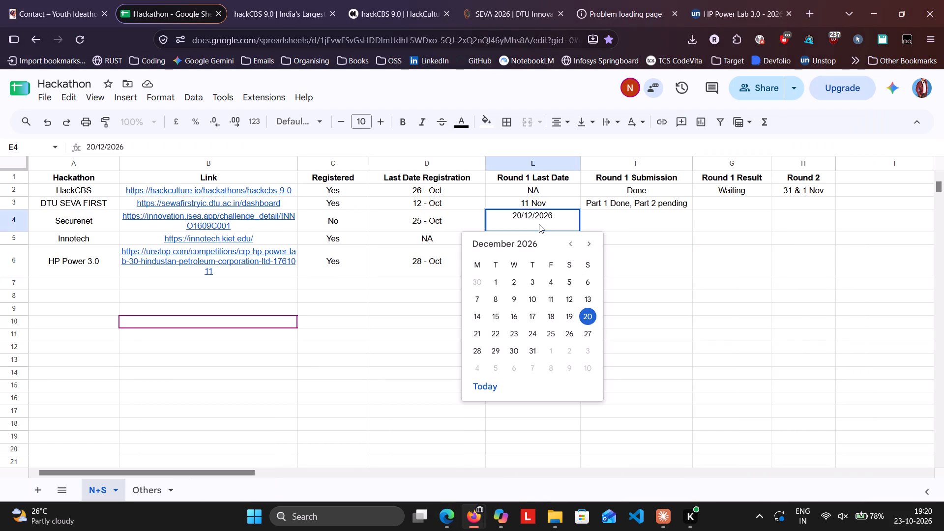
key("ctrl+a")
key("BackSpace")
type("25")
key("space")
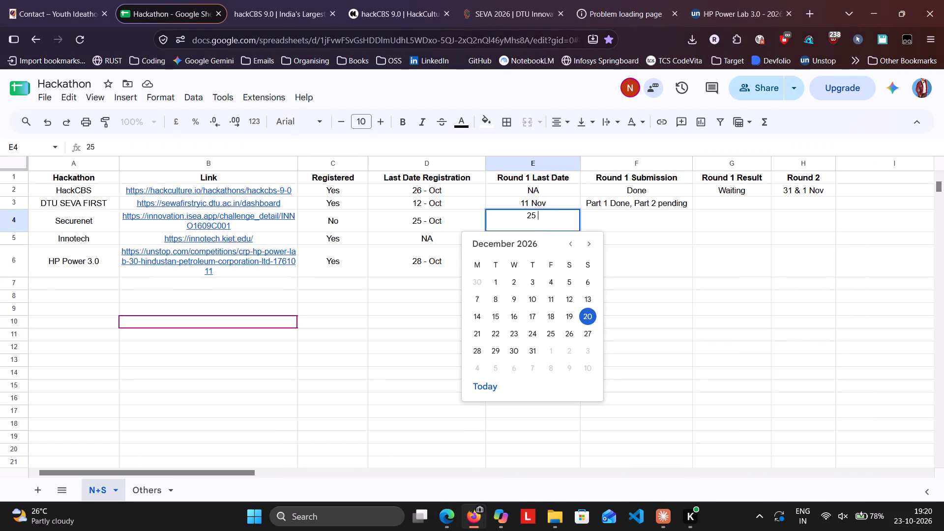
type("ct")
key("space")
key("BackSpace")
key("BackSpace")
key("BackSpace")
key("BackSpace")
type("ct")
left_click(695, 227)
Enter NOOOOOO Attention Req as Securenet's Round 1 Submission in F4.
double_click(668, 230)
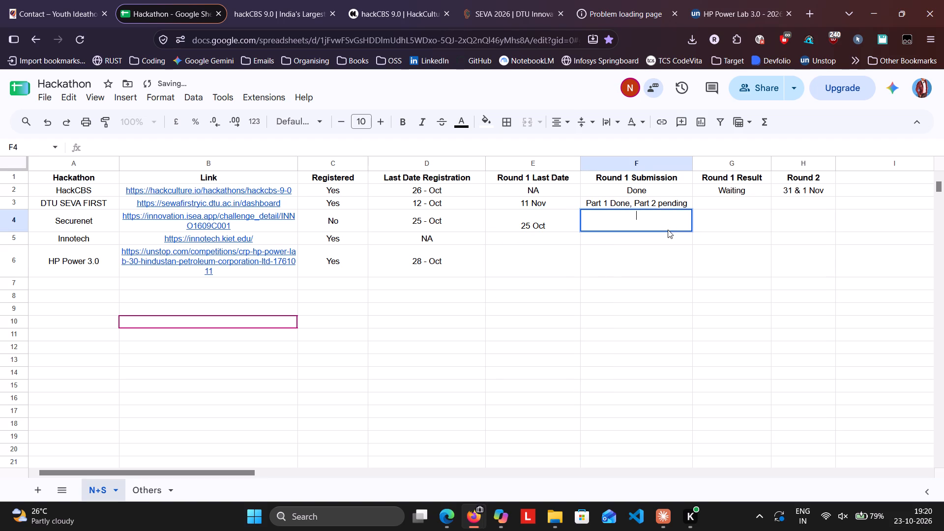
type("NOOOOOO")
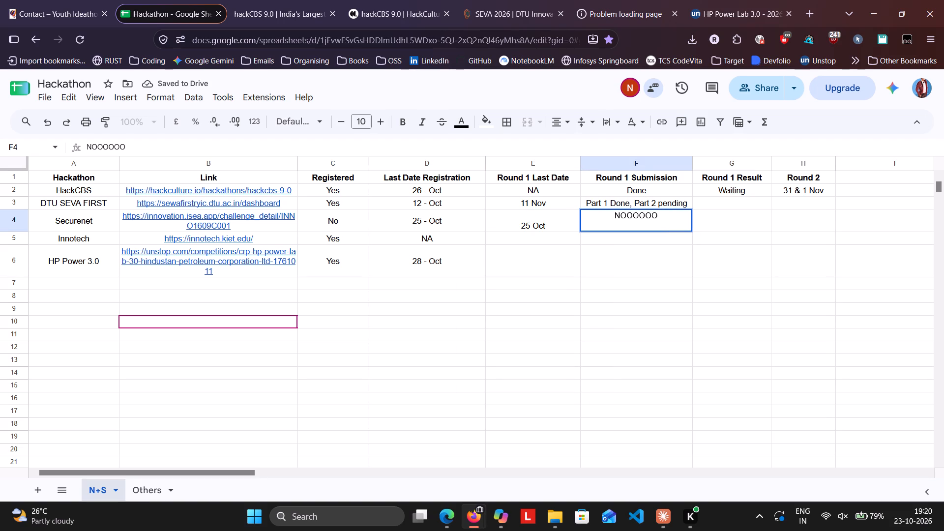
key("space")
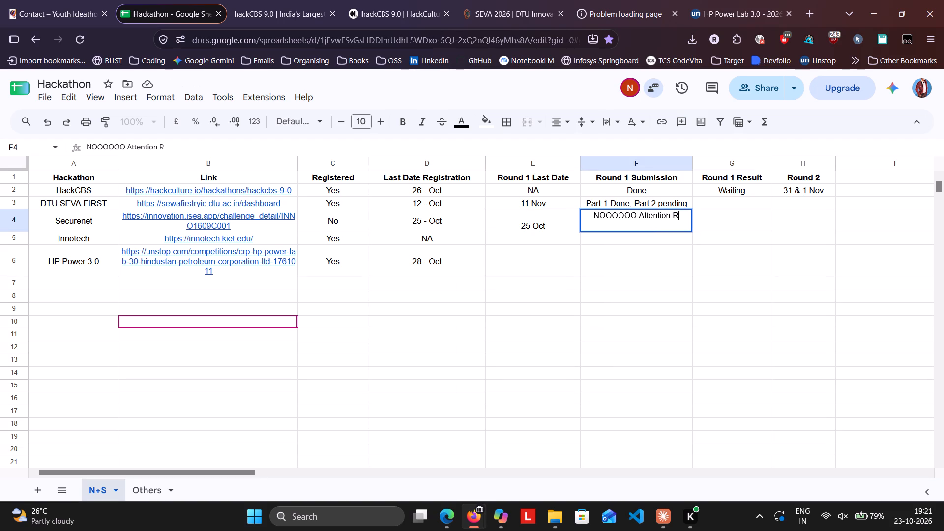
left_click(726, 265)
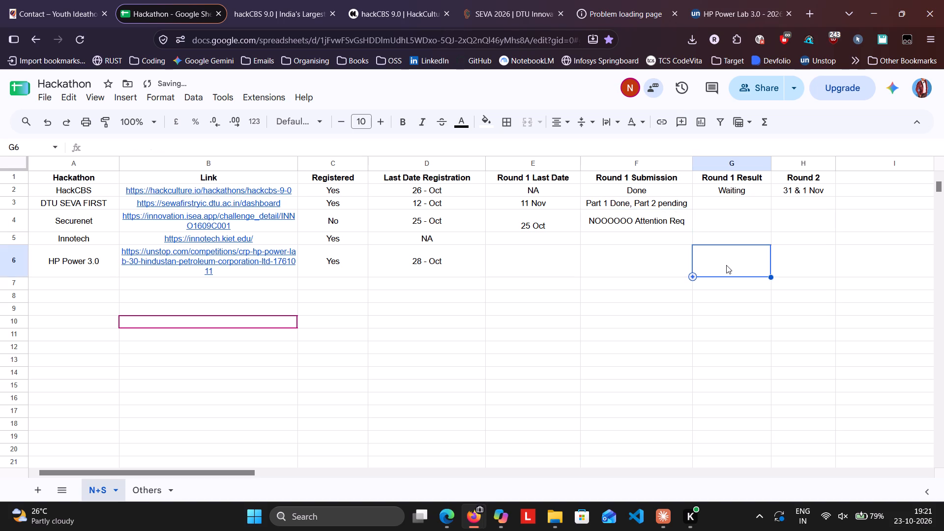
Fill HackCBS's Round 1 Result, Waiting, from G2 down through G6 for the remaining hackathons.
double_click(724, 224)
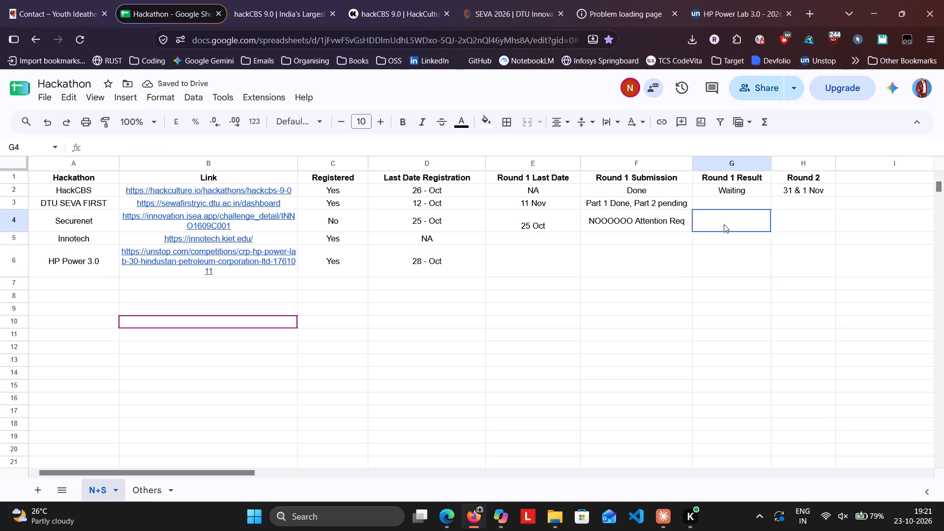
left_click(871, 176)
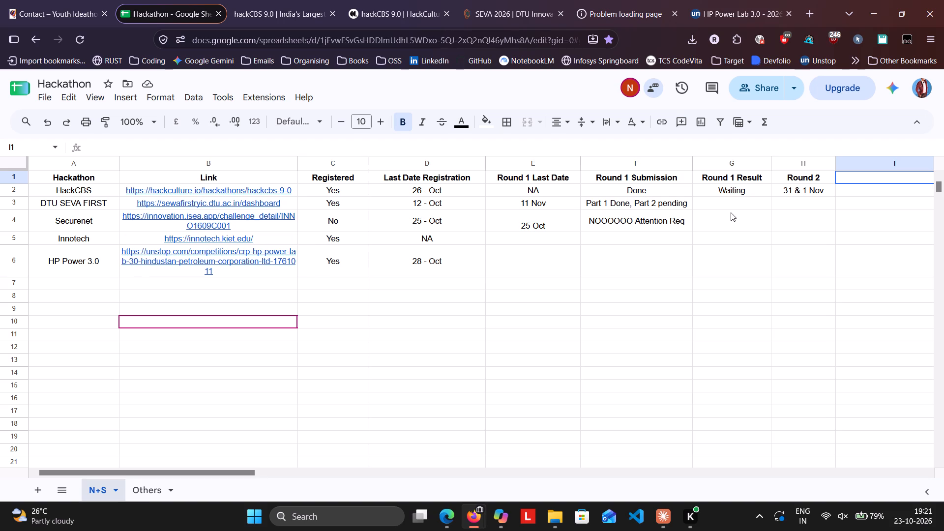
left_click(757, 193)
left_click_drag(769, 195, 772, 213)
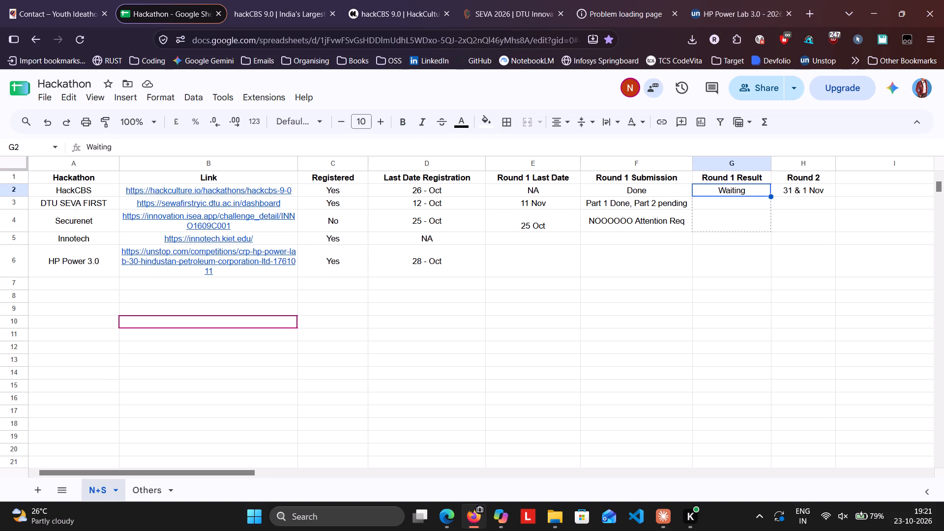
left_click_drag(772, 213, 768, 260)
Enter 23 Oct as Innotech's Round 1 Last Date in E5.
left_click(638, 237)
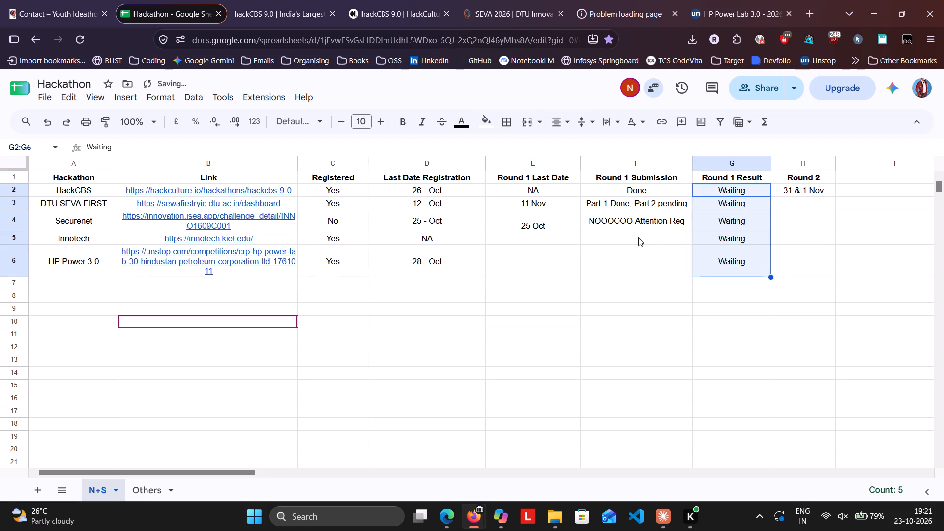
double_click(507, 233)
double_click(510, 241)
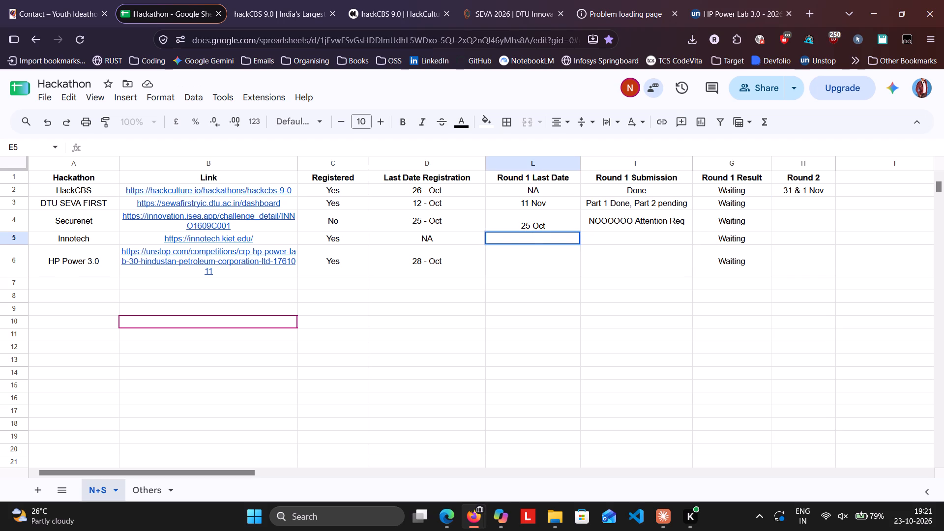
type("23 OCT")
type("ct")
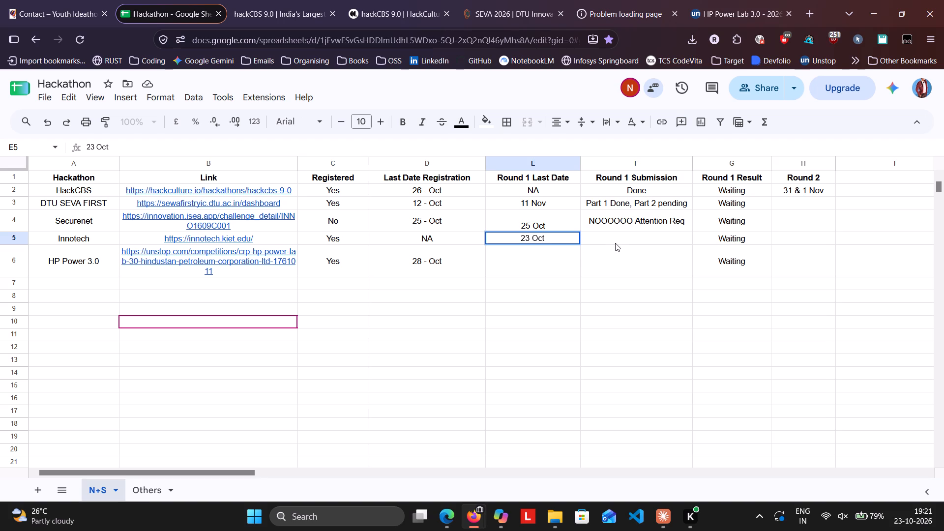
Enter Done as Innotech's Round 1 Submission in F5.
double_click(615, 243)
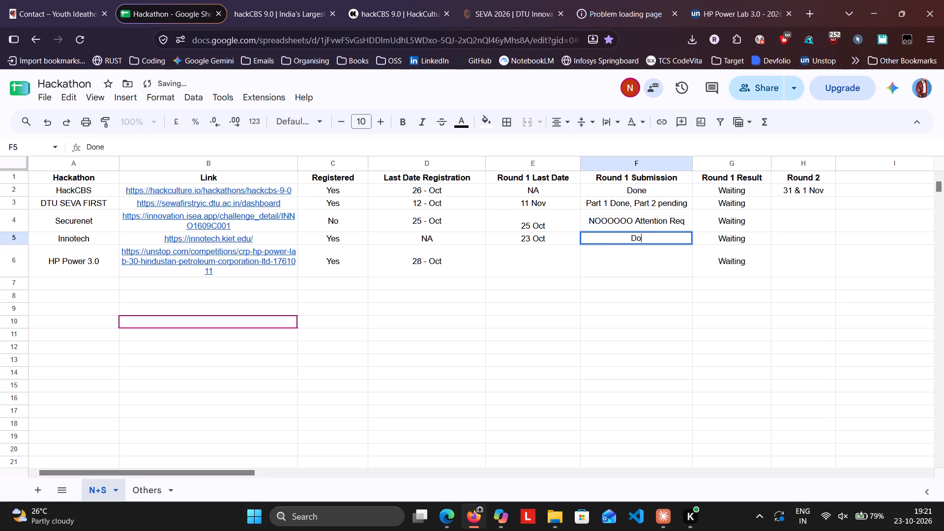
Enter 30 Oct as Innotech's Round 2 date in H5.
double_click(791, 240)
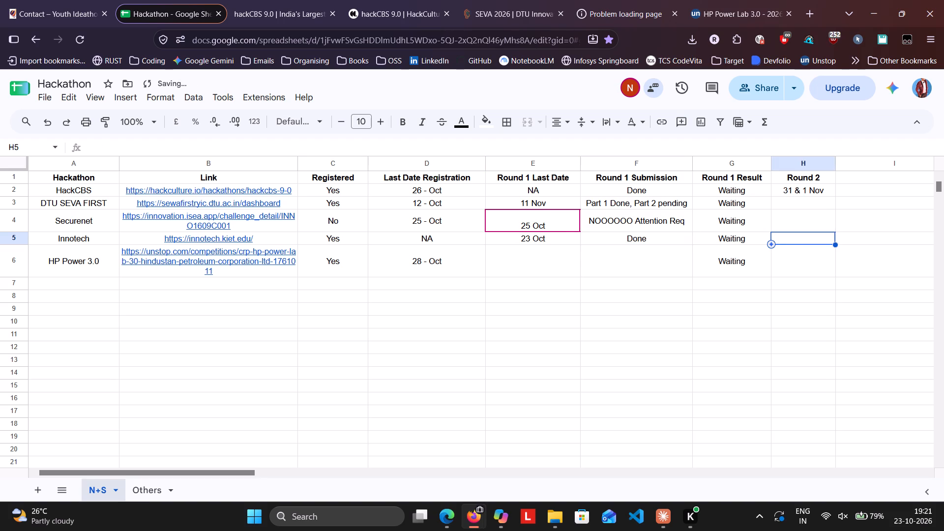
key("3")
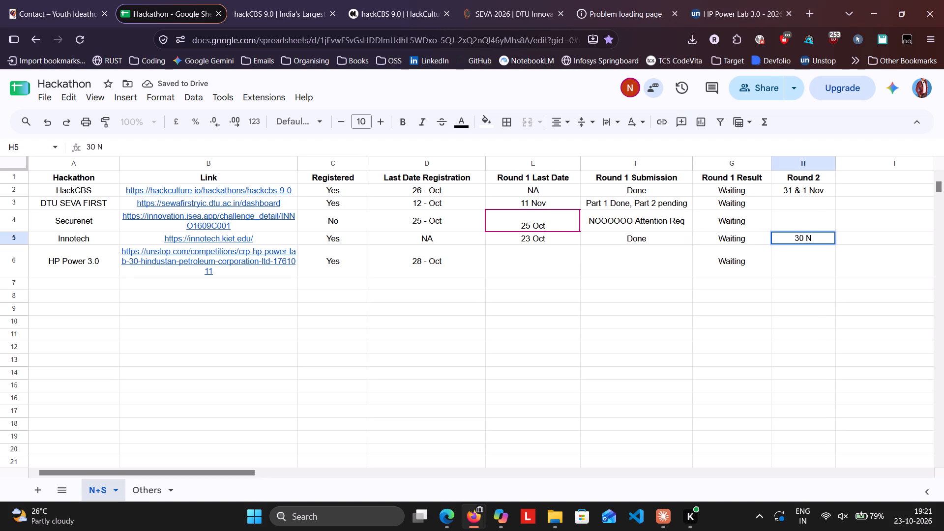
key("BackSpace")
Change HackCBS's Round 2 entry in H2 to 31 Oct & 1 Nov.
right_click(793, 191)
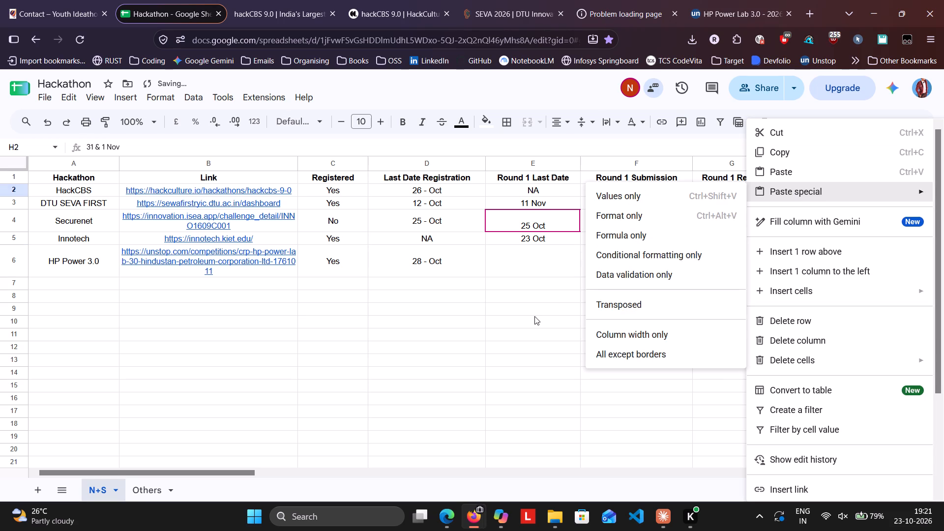
left_click(534, 316)
double_click(800, 190)
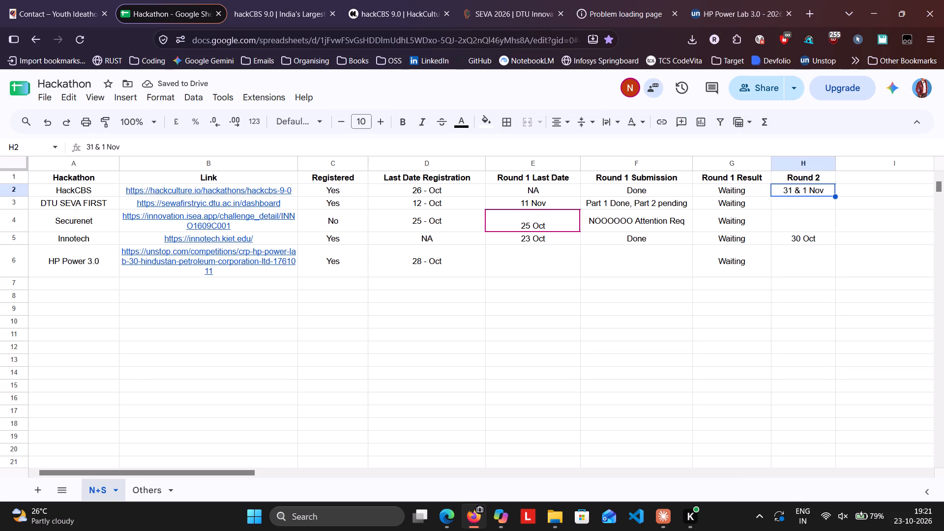
double_click(797, 190)
left_click(797, 190)
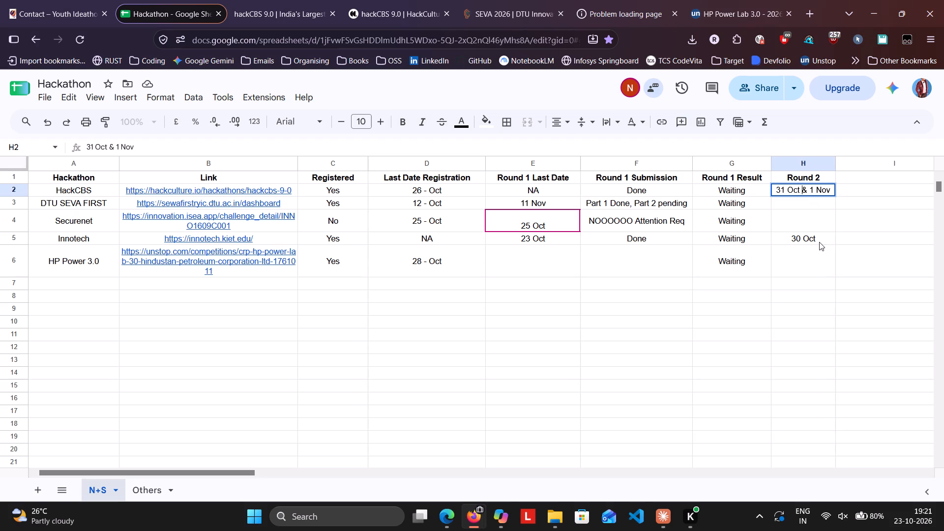
left_click(819, 242)
Enter 28 - 29 Oct as HP Power 3.0's Round 1 Last Date in E6.
left_click(562, 263)
double_click(562, 263)
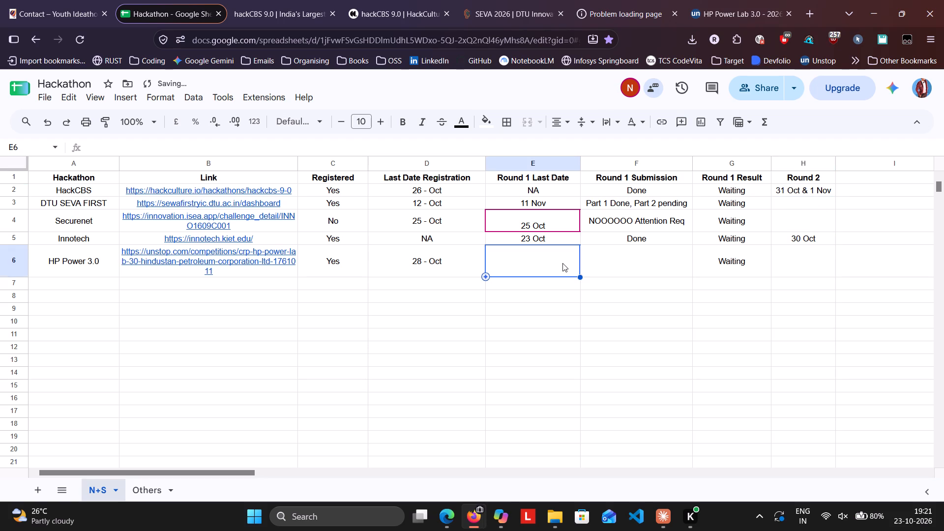
key("2")
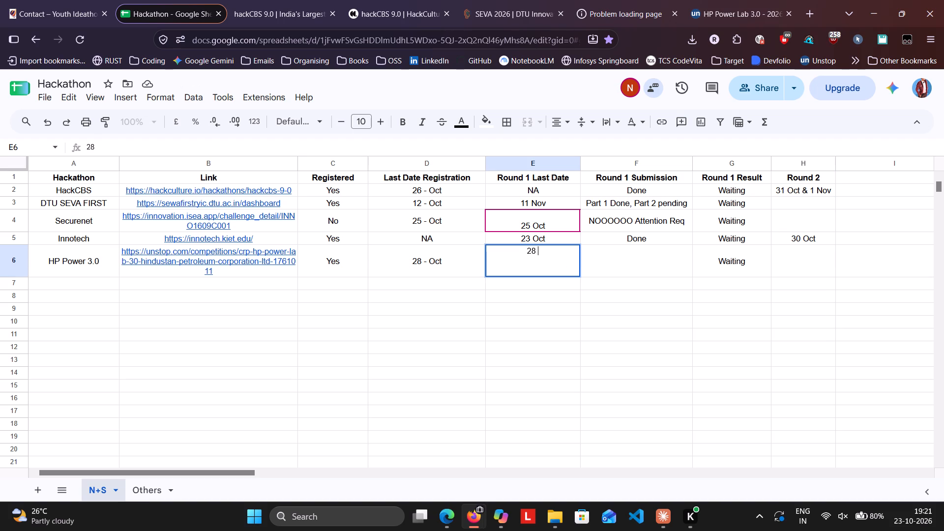
type("- 29")
key("space")
key("o")
type("ct")
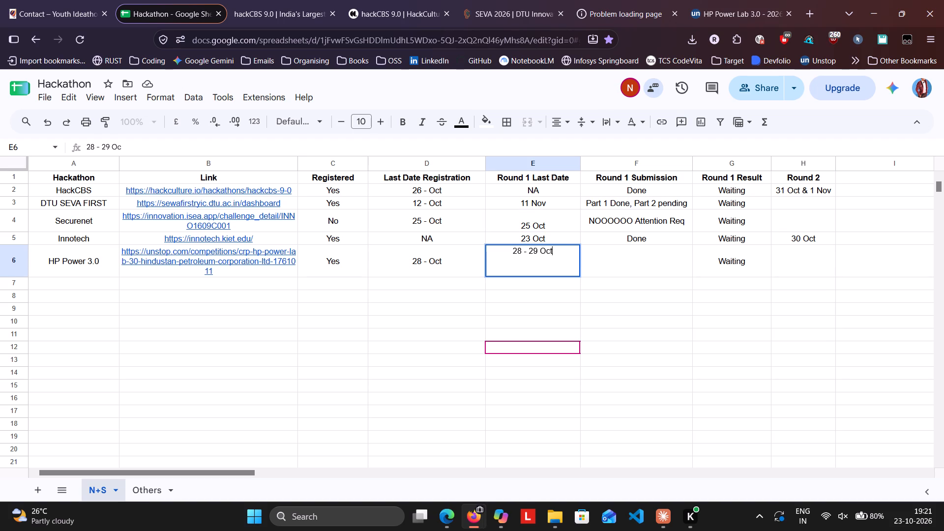
key("space")
Enter Waiting For Portal Open as HP Power 3.0's Round 1 Submission in F6.
double_click(647, 252)
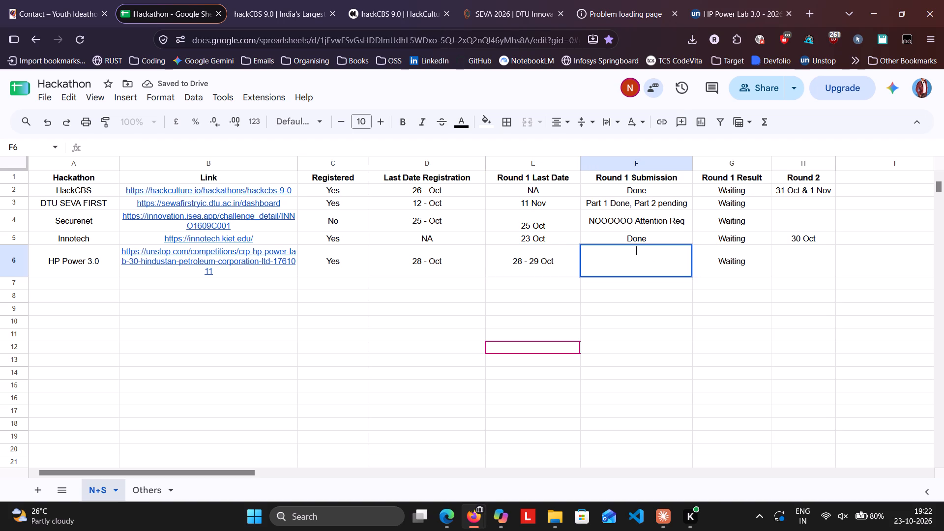
key("w")
type("aiting")
key("space")
type("or")
key("space")
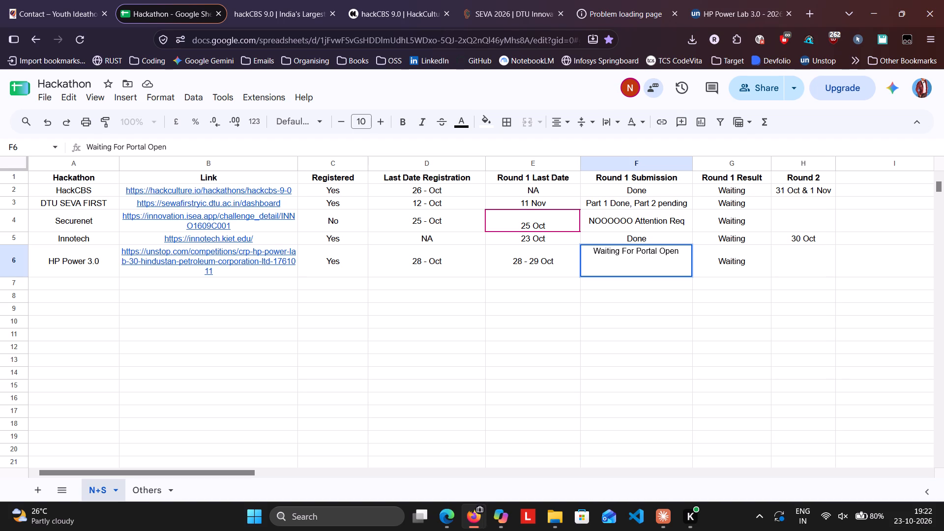
left_click(763, 265)
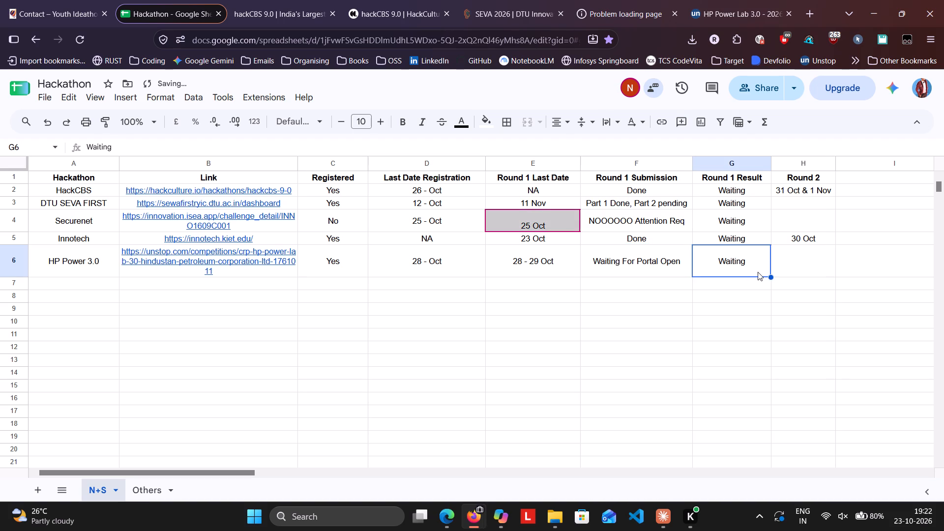
Enter NA as HP Power 3.0's Round 2 in H6.
double_click(794, 270)
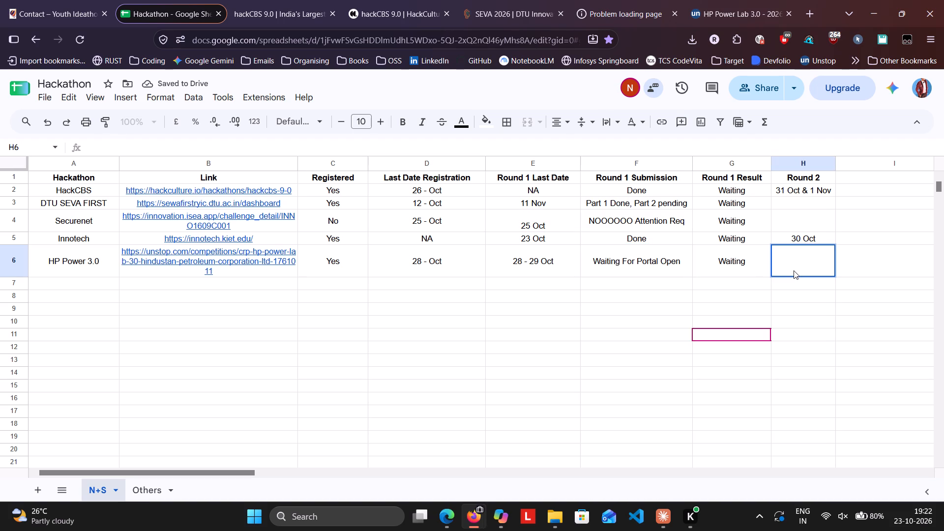
type("NA")
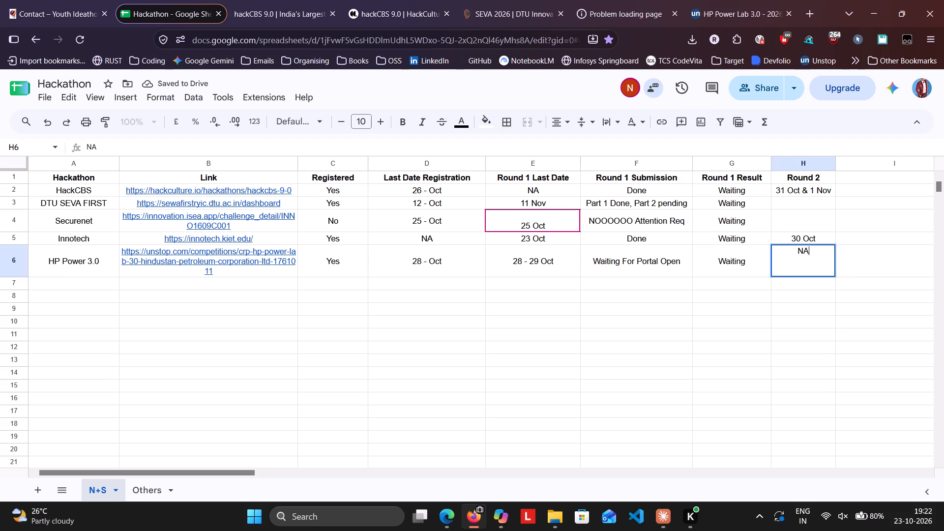
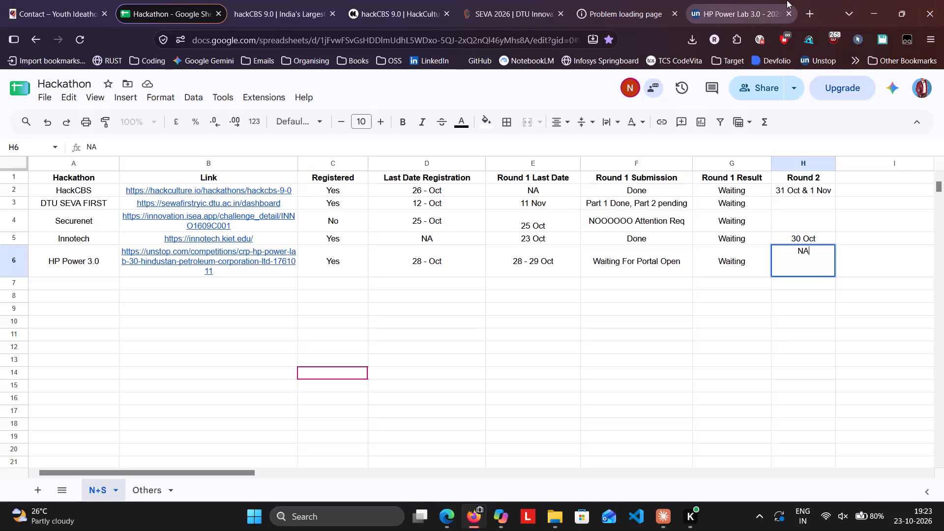
Check the stages and timelines on the HP Power Lab 3.0 page for the Round 2 schedule, and return to the tracker.
left_click(787, 0)
scroll(552, 326, "up", 7)
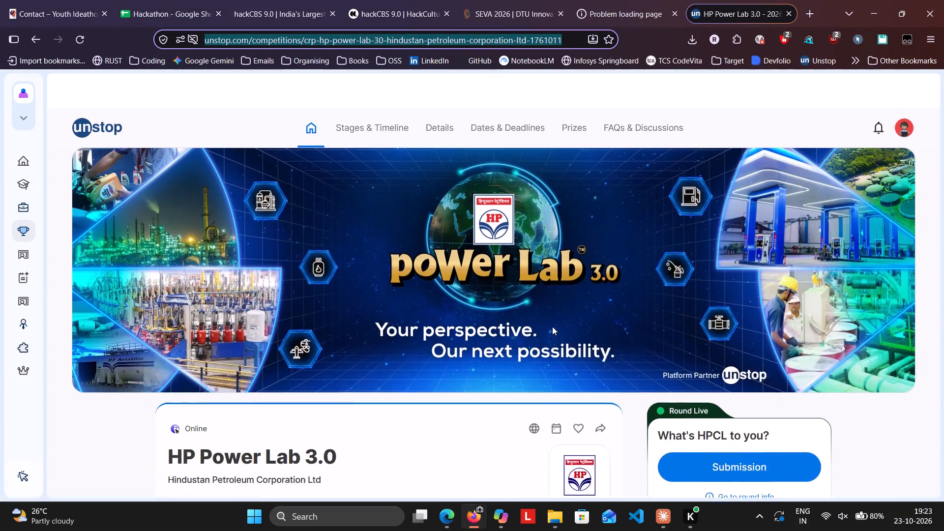
scroll(552, 326, "down", 4)
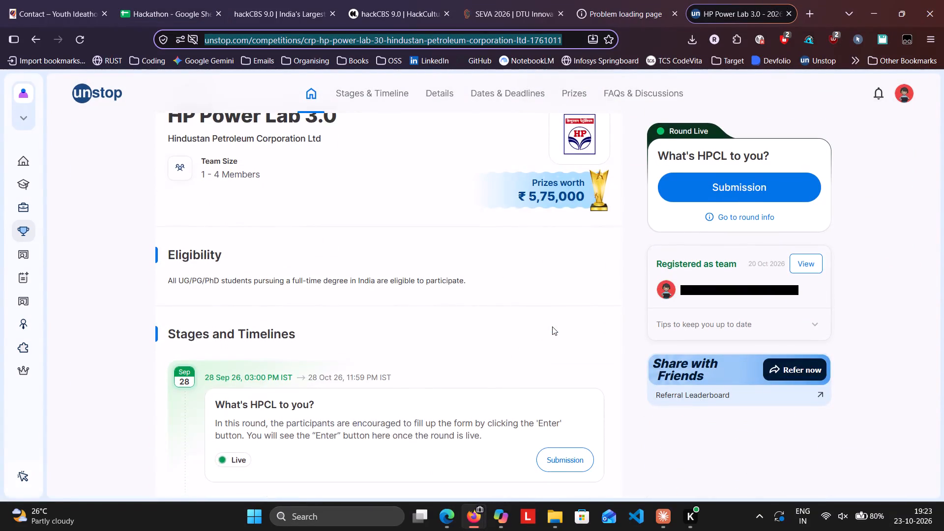
scroll(552, 326, "down", 3)
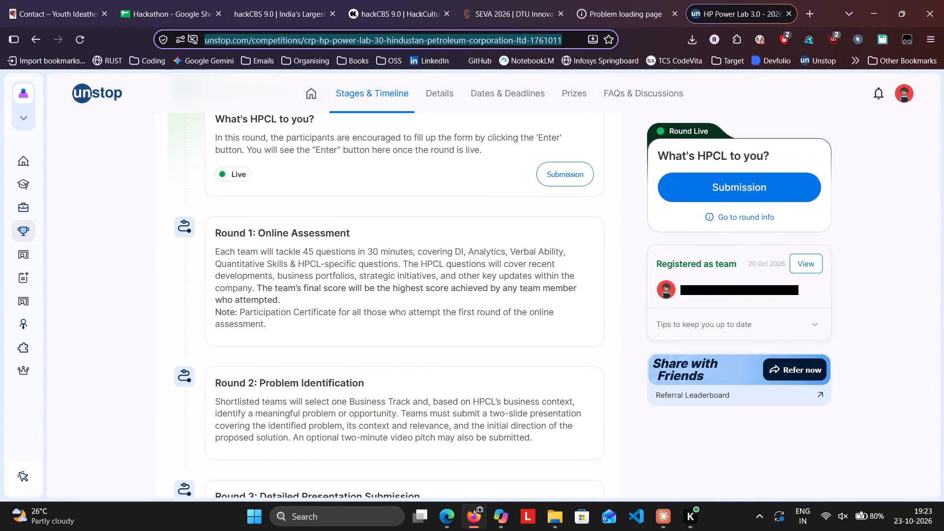
left_click(152, 0)
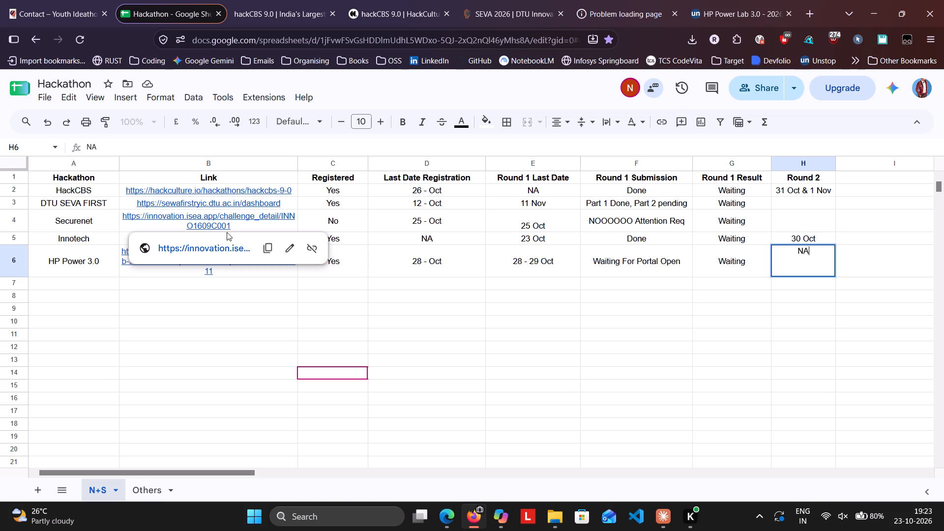
left_click(398, 361)
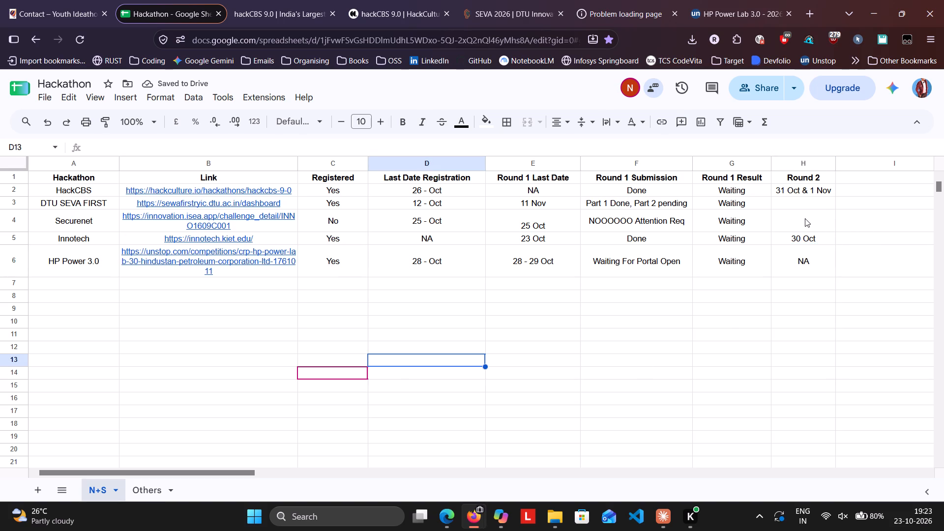
Consult the Securenet timeline in Microsoft Edge and enter 20 Jan 2027 as Securenet's Round 2 in H4.
double_click(783, 220)
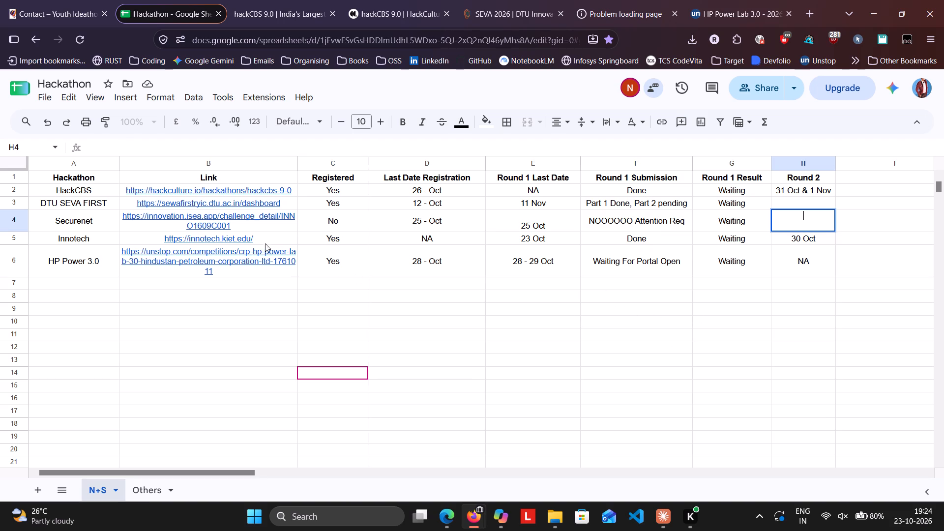
left_click(443, 515)
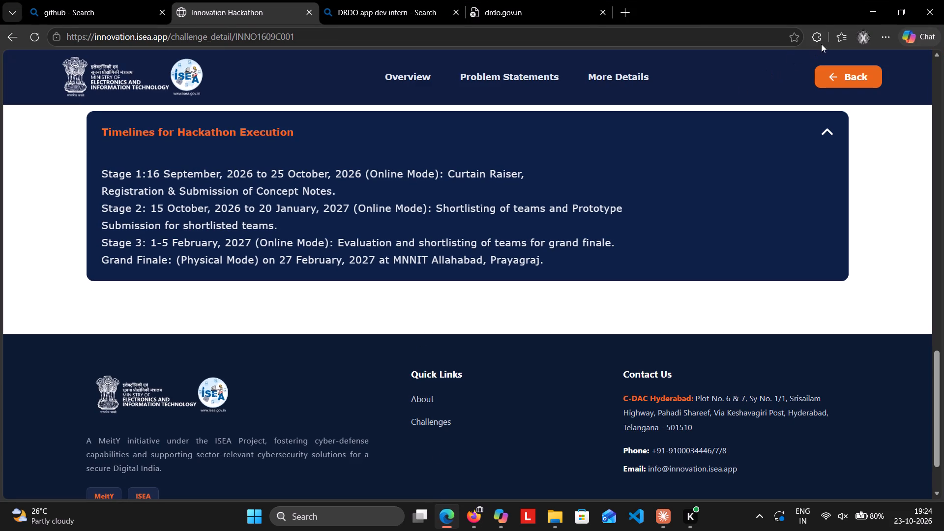
left_click(869, 9)
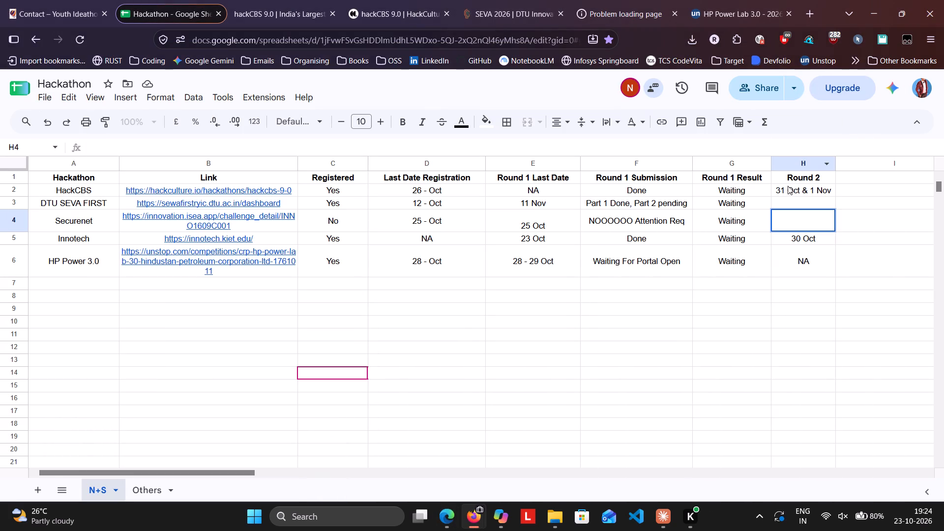
key("2")
type("o")
key("space")
key("BackSpace")
key("BackSpace")
type("0")
key("space")
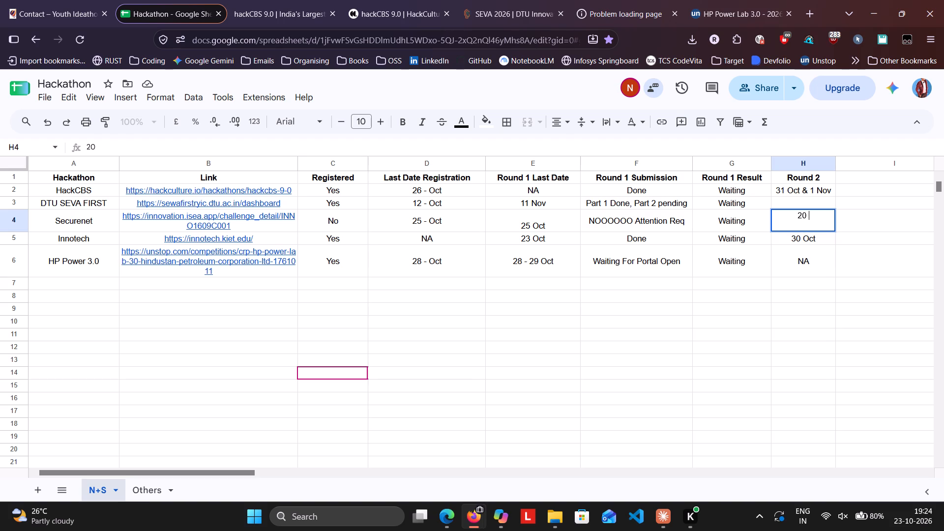
key("j")
key("BackSpace")
key("BackSpace")
key("a")
type("n")
key("space")
type("2027")
left_click(792, 197)
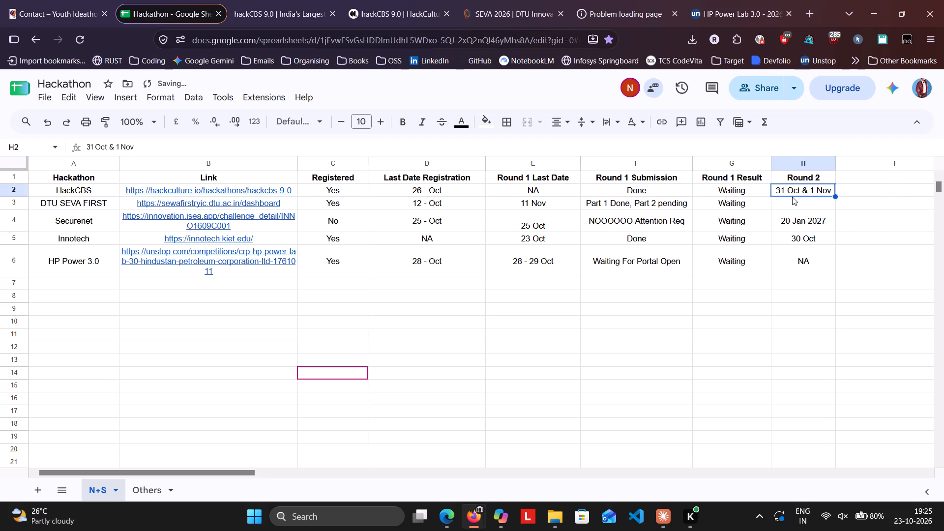
Consult the SEVA 2026 timeline page and enter 11 Nov as DTU SEVA FIRST's Round 2 in H3.
left_click(790, 202)
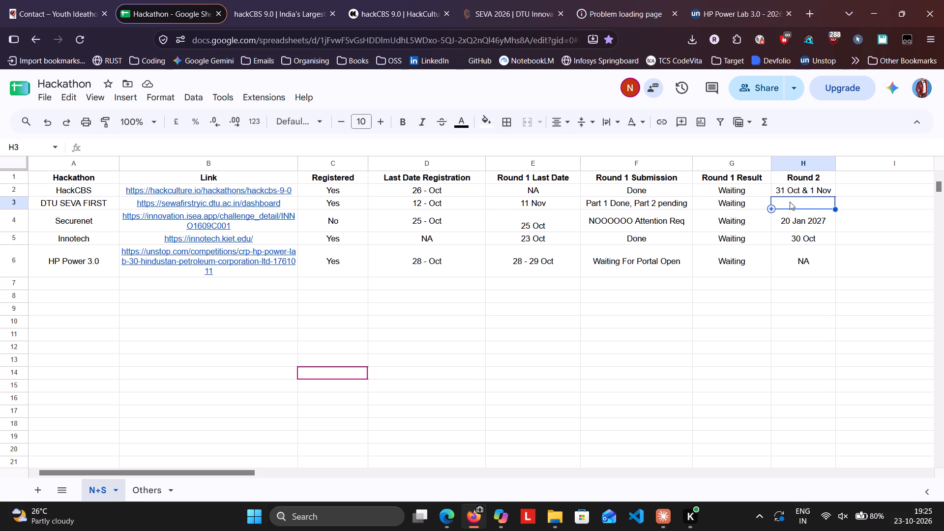
left_click(519, 0)
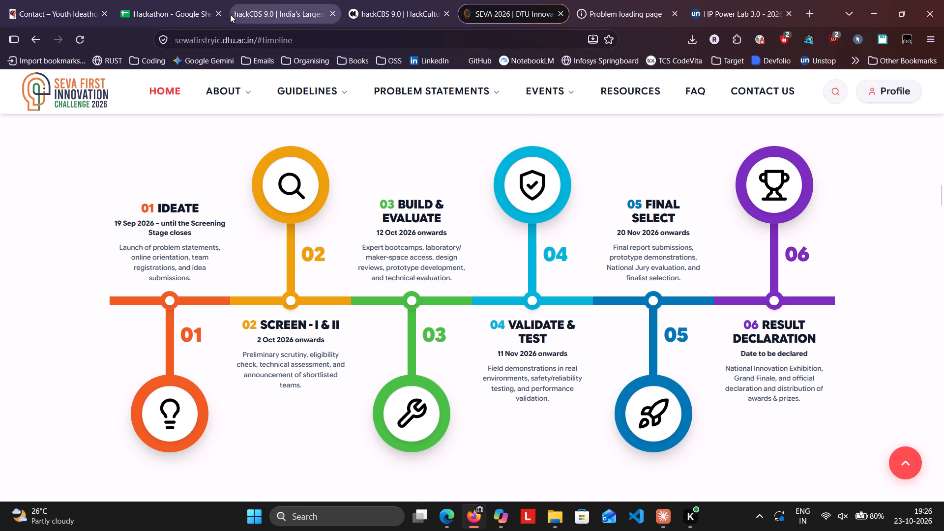
left_click(197, 0)
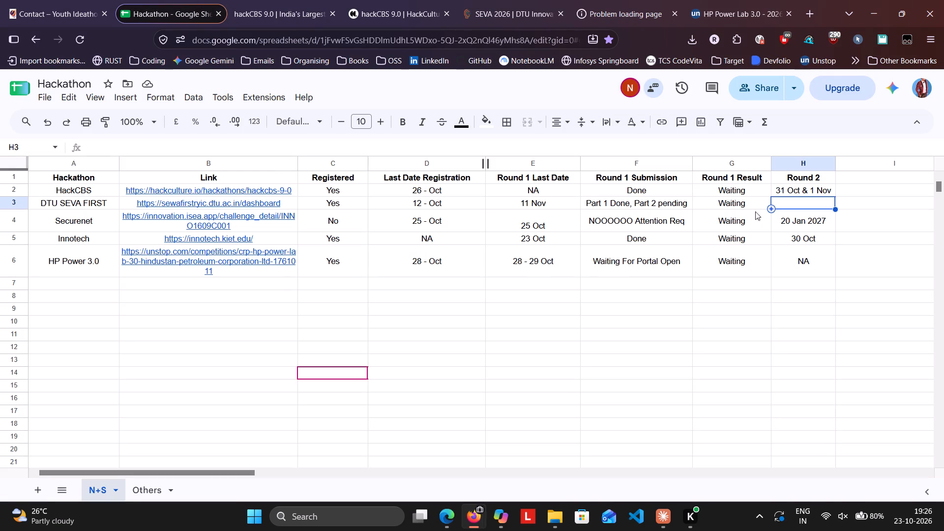
double_click(788, 206)
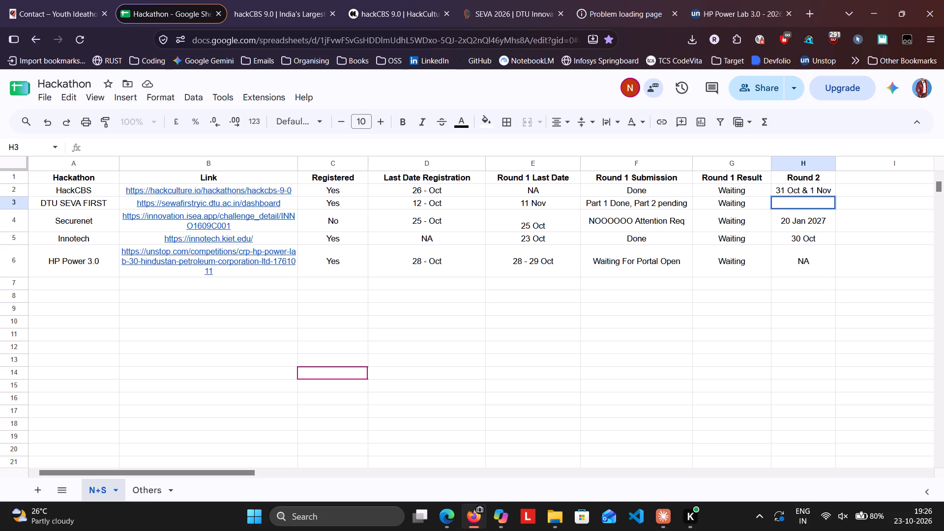
type("11")
key("space")
key("n")
type("ov")
left_click(785, 323)
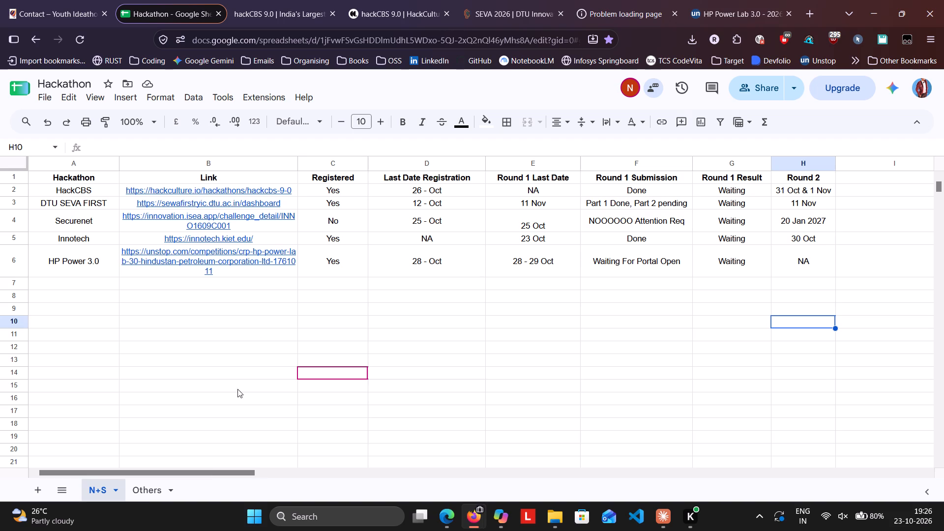
For DSIC AISS's link on the Others sheet, open the DSCI Hackathon 2026 page in Microsoft Edge and copy its address.
left_click(158, 487)
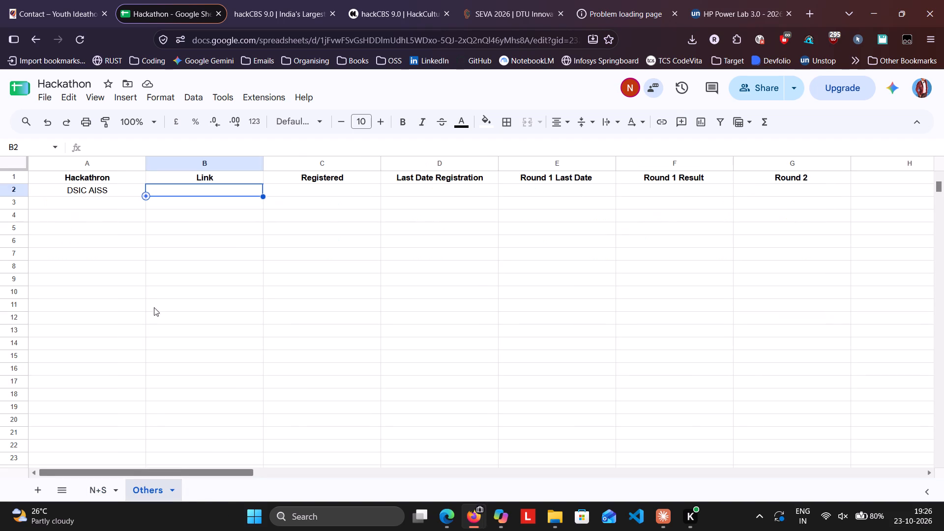
double_click(211, 193)
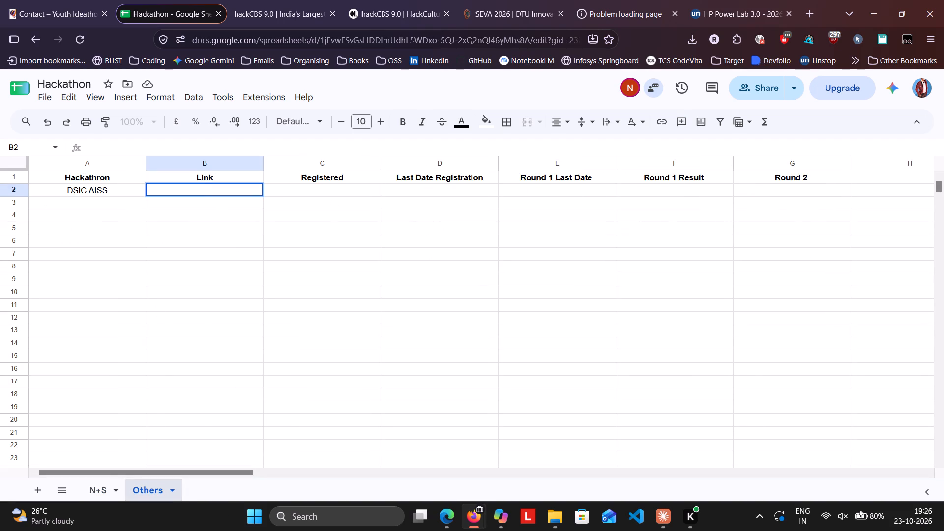
left_click(449, 521)
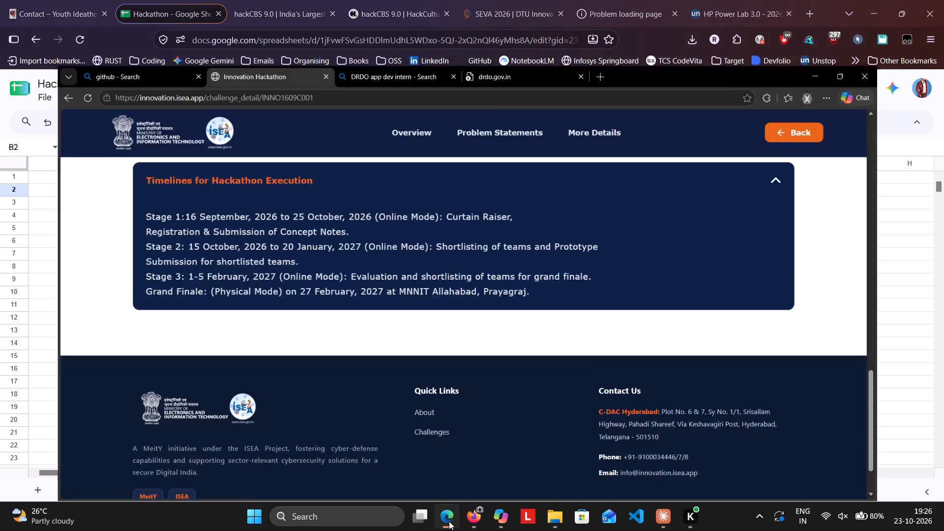
scroll(363, 123, "up", 10)
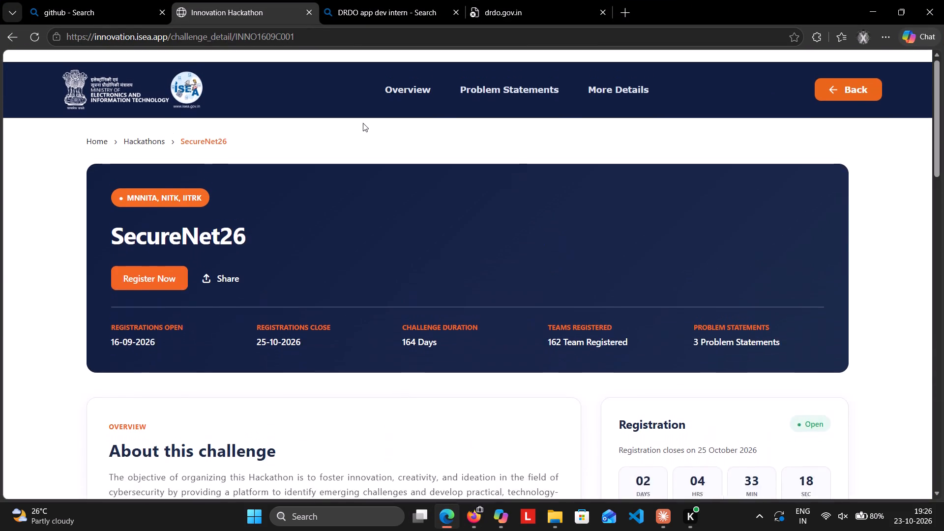
left_click(388, 0)
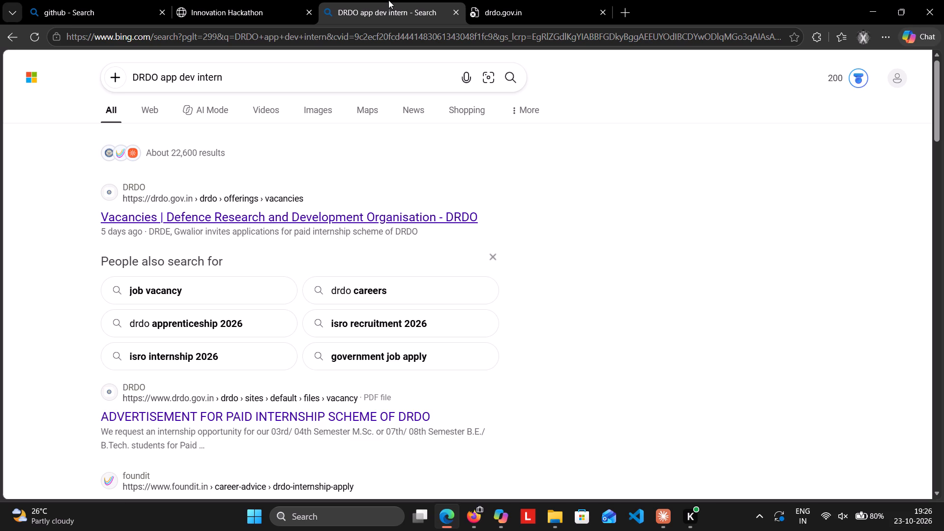
left_click(399, 31)
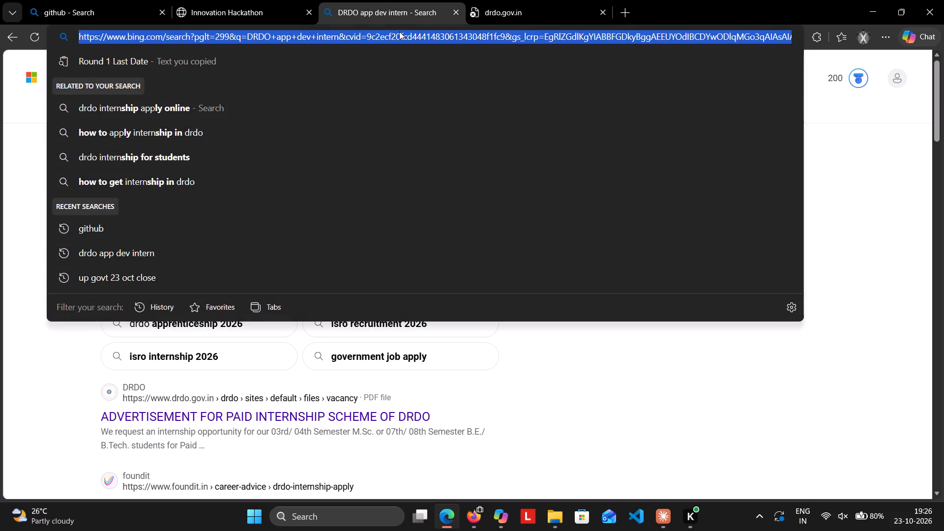
type("dsic")
left_click(390, 250)
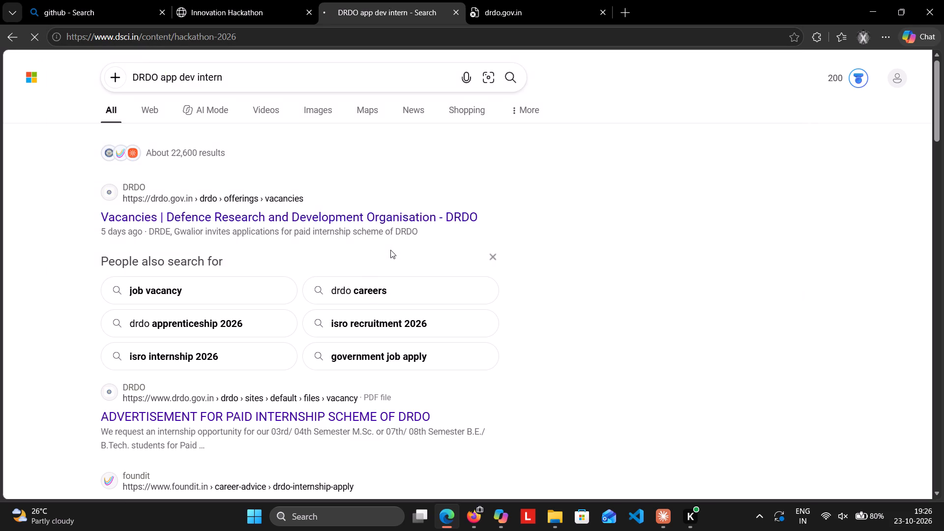
left_click(232, 34)
key("ctrl+c")
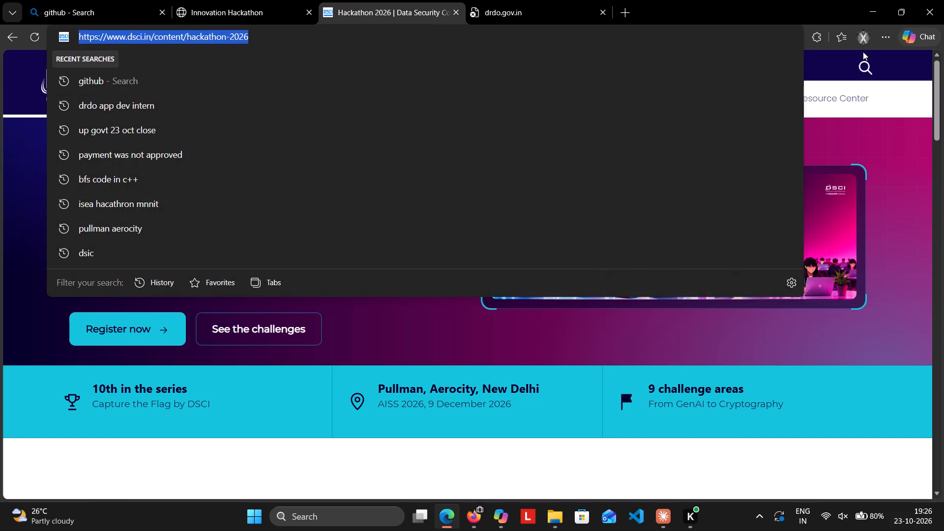
left_click(871, 16)
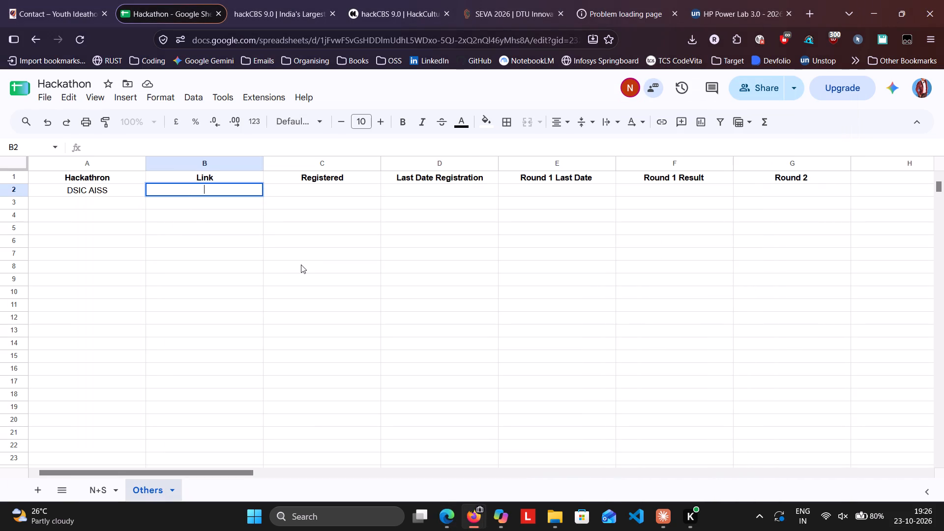
Copy the header row from the N+S sheet and paste it over row 1 of the Others sheet.
left_click(106, 484)
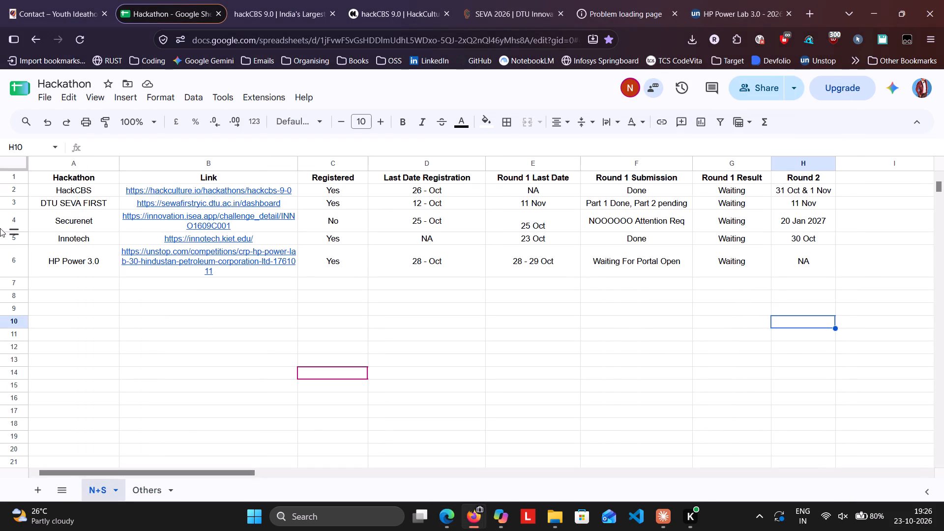
left_click(14, 180)
key("ctrl+c")
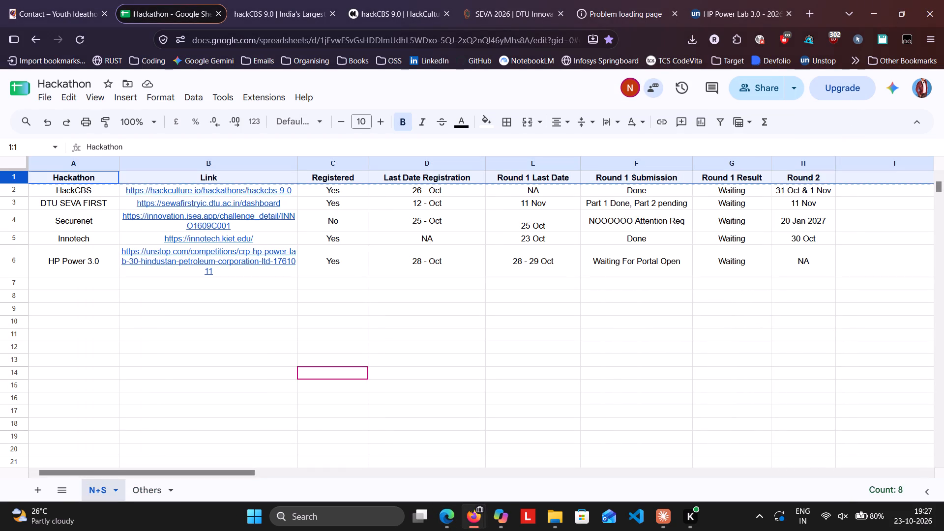
left_click(154, 494)
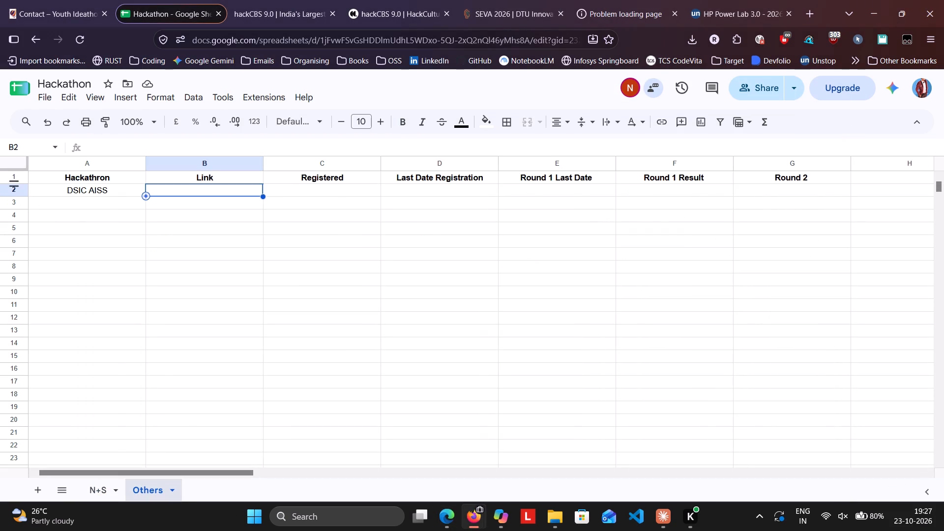
left_click(8, 176)
key("ctrl+v")
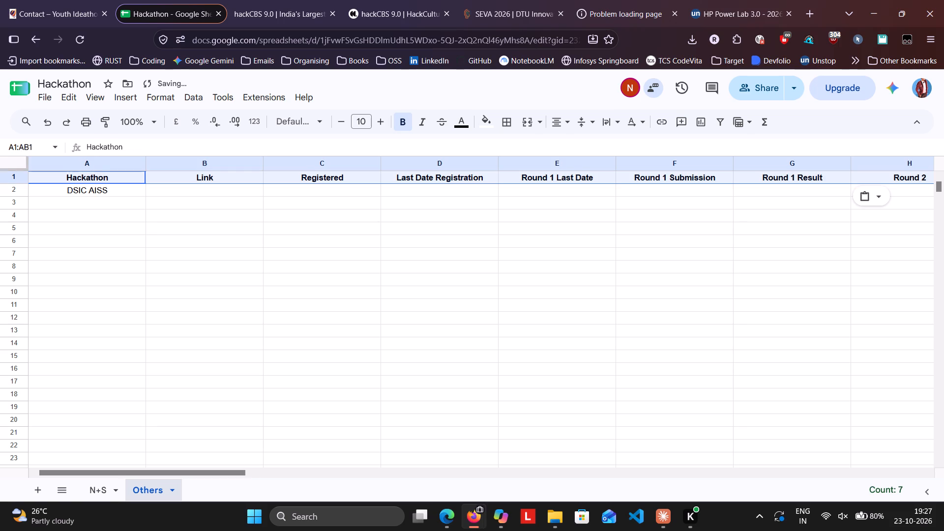
left_click(35, 239)
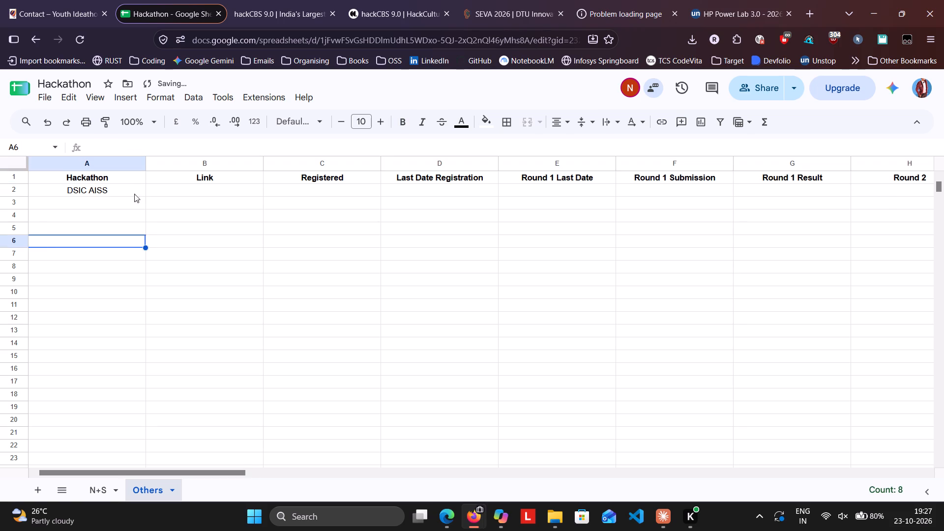
Copy the DSCI Hackathon 2026 page address from Microsoft Edge and paste it as DSIC AISS's link in B2 of the Others sheet.
left_click(150, 189)
double_click(150, 189)
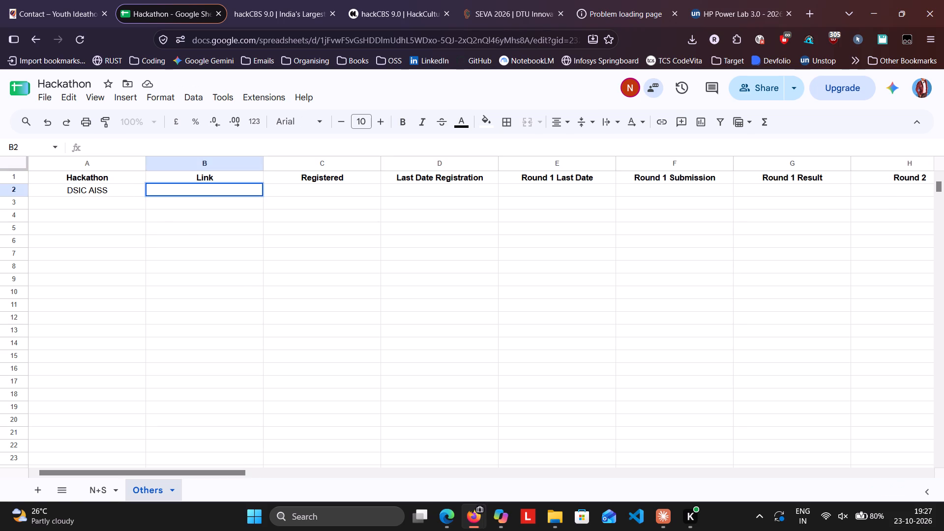
left_click(442, 519)
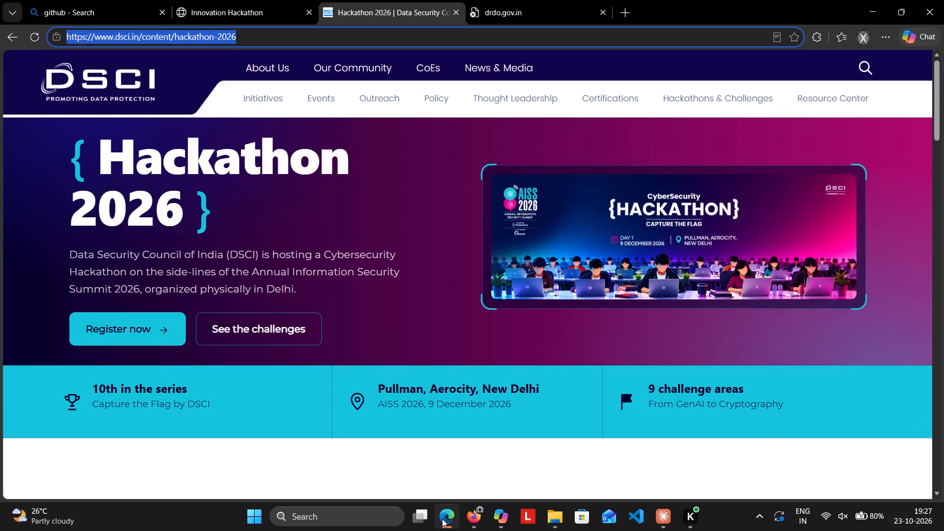
key("ctrl+c")
left_click(872, 0)
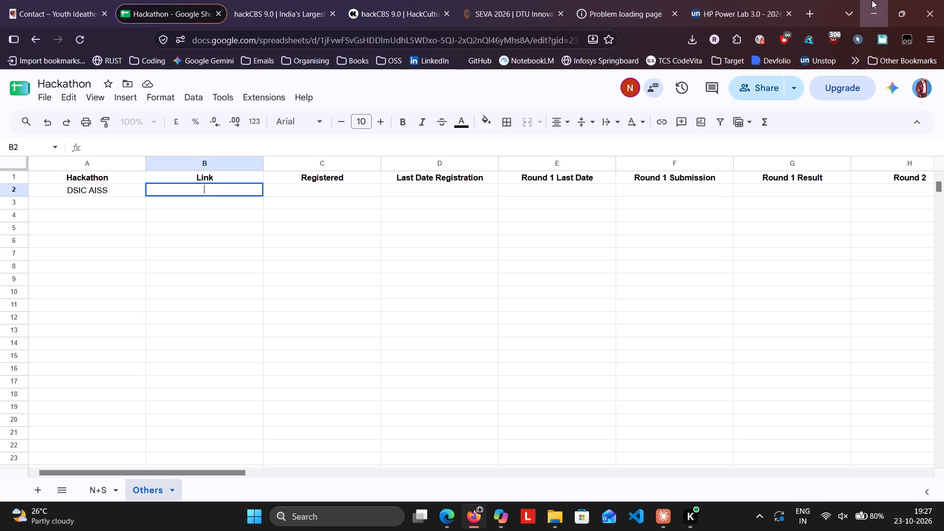
key("ctrl+v")
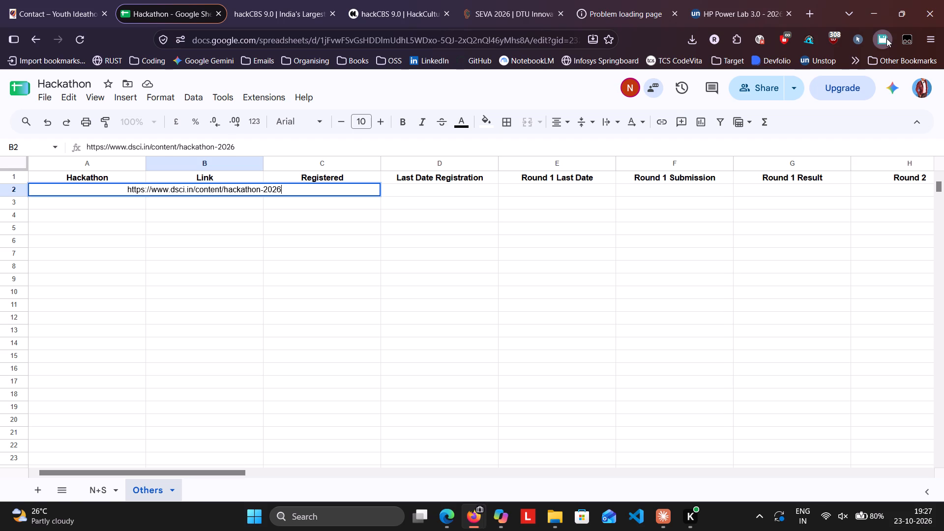
left_click(886, 38)
left_click(288, 218)
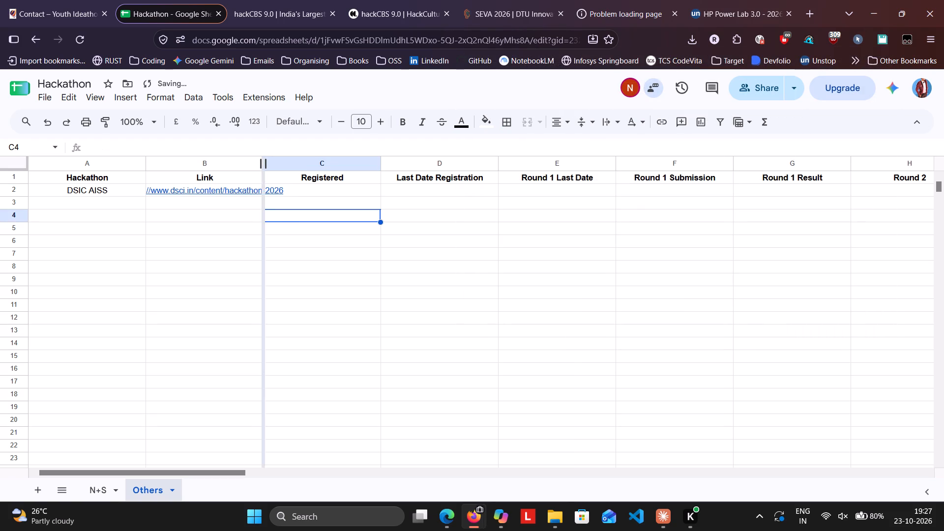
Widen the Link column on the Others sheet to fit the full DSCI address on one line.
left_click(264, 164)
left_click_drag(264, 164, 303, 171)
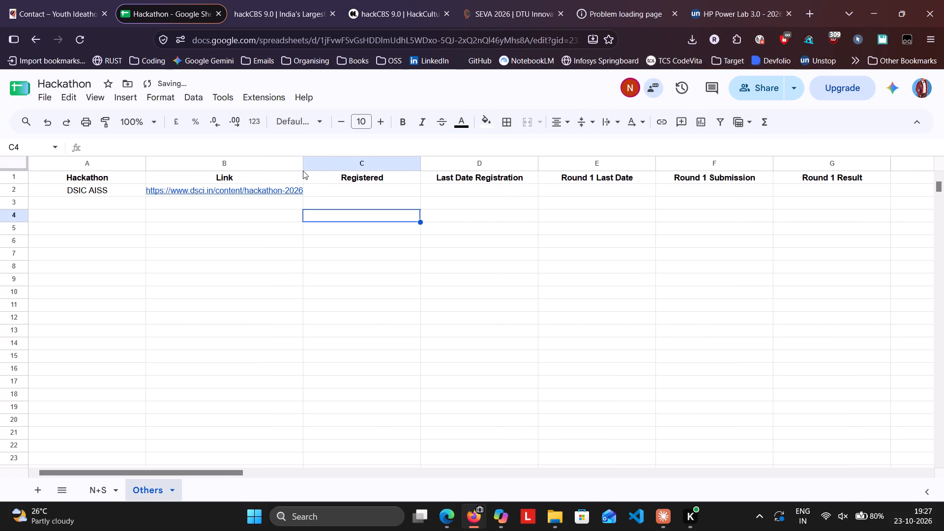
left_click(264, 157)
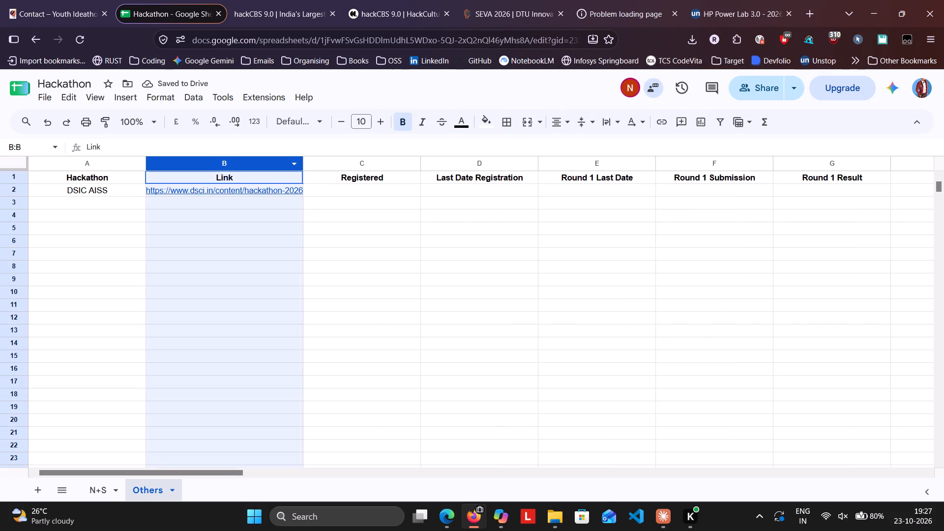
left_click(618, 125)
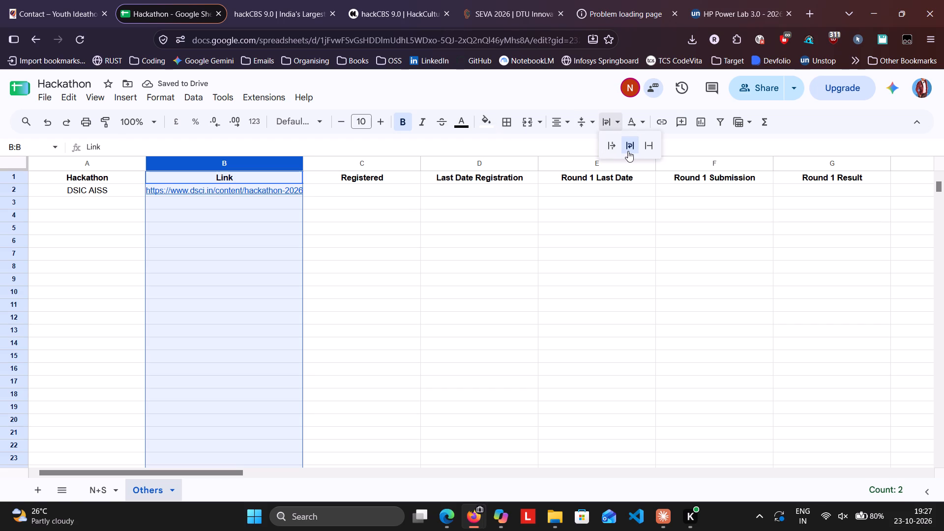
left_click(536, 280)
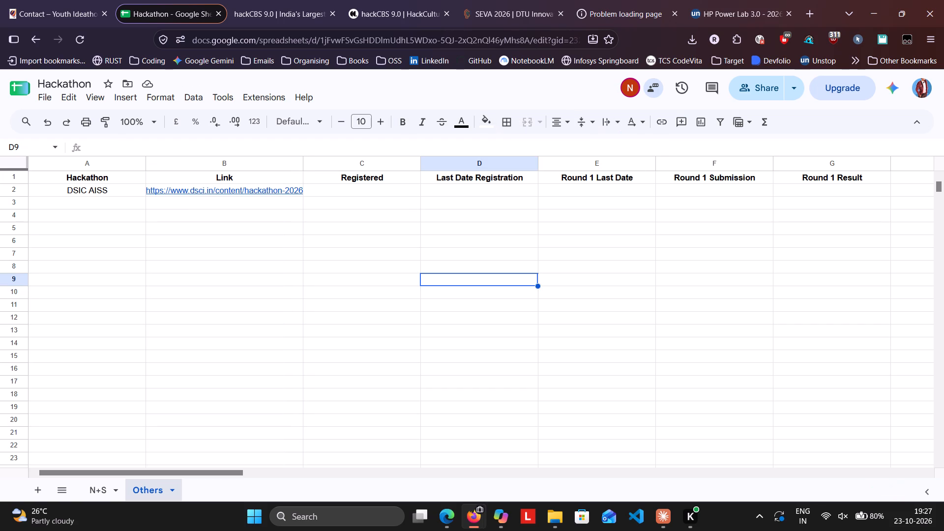
Set text wrapping to Wrap for all cells on the Others sheet.
left_click(16, 156)
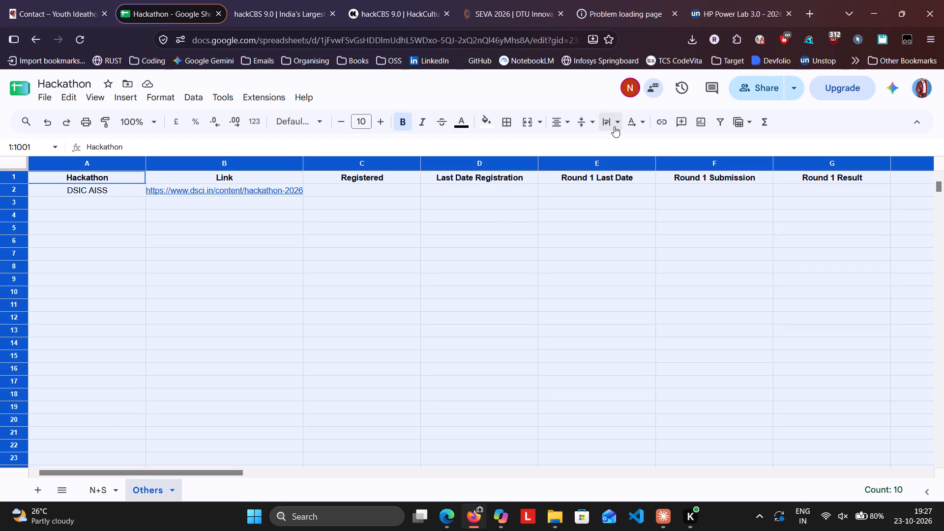
left_click(614, 126)
left_click(632, 148)
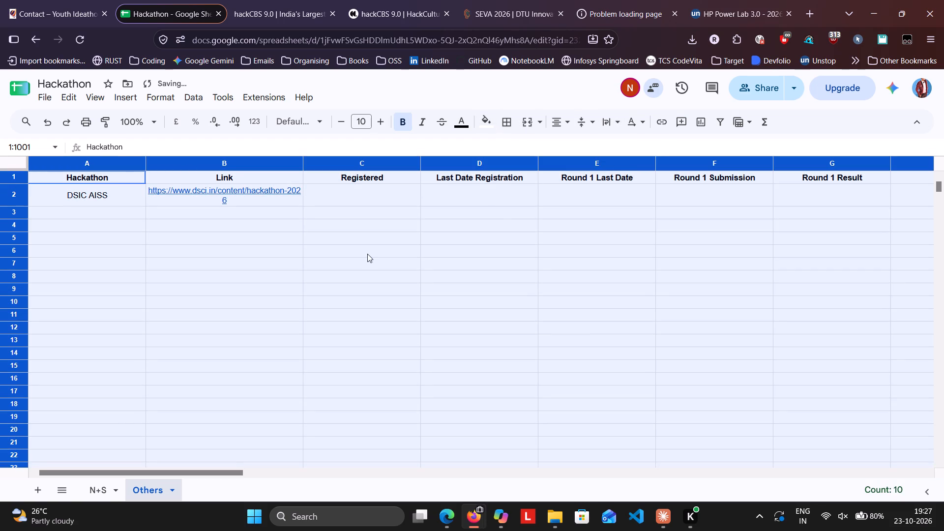
left_click(367, 254)
Narrow the Link column on the Others sheet to about the width of the neighbouring columns.
left_click_drag(303, 165, 292, 165)
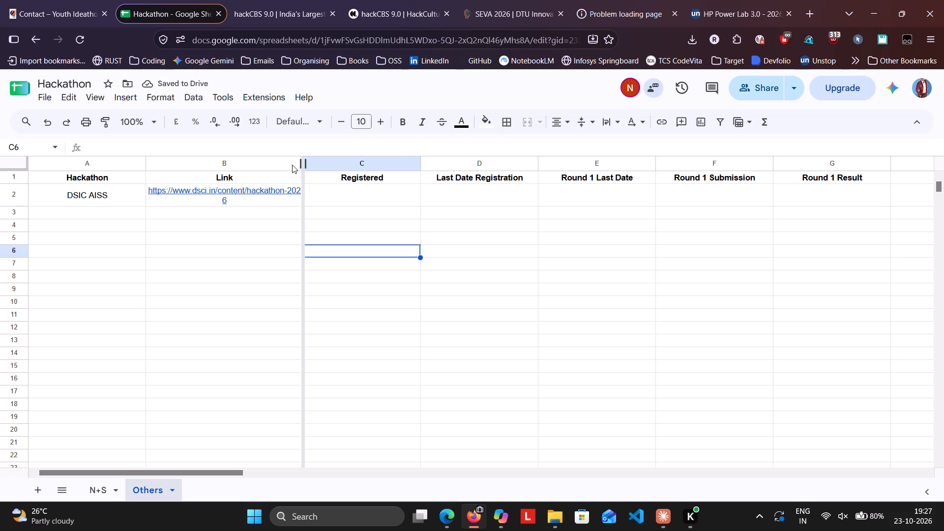
left_click_drag(292, 165, 263, 161)
For DSIC AISS, enter Yes under Registered, na under Last Date Registration and "No info yet." under Round 1 Last Date.
double_click(296, 189)
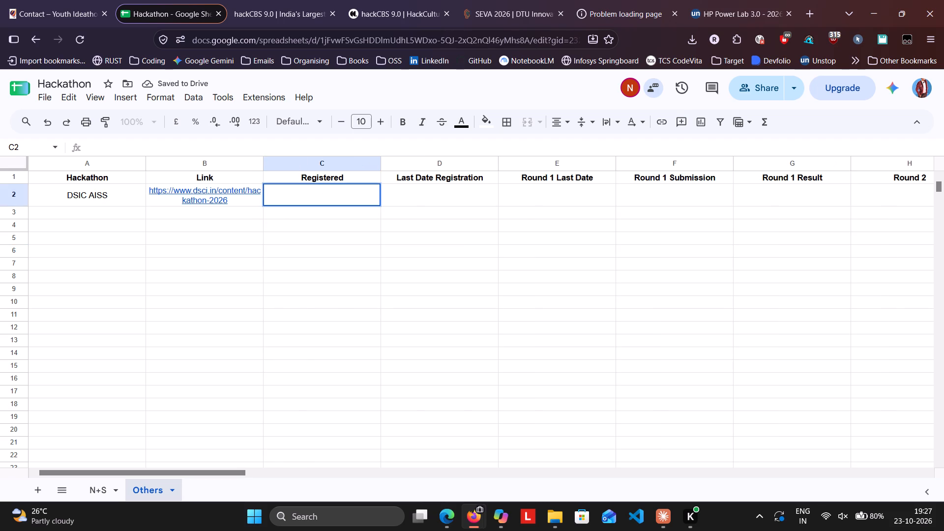
key("y")
type("es")
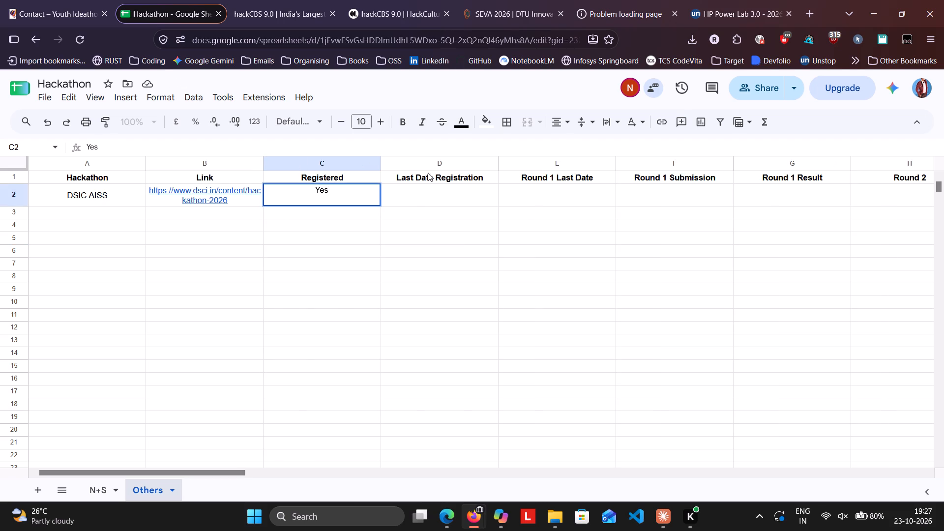
double_click(439, 192)
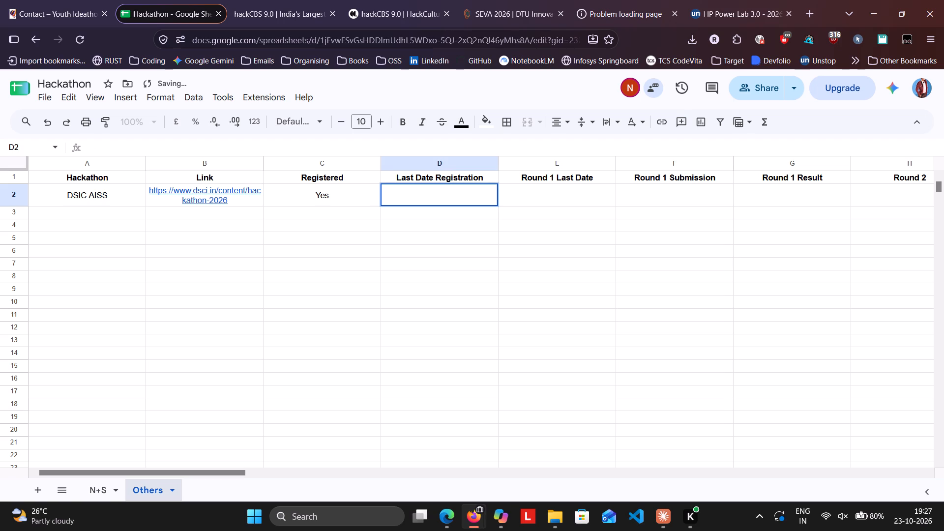
type("na")
key("Tab")
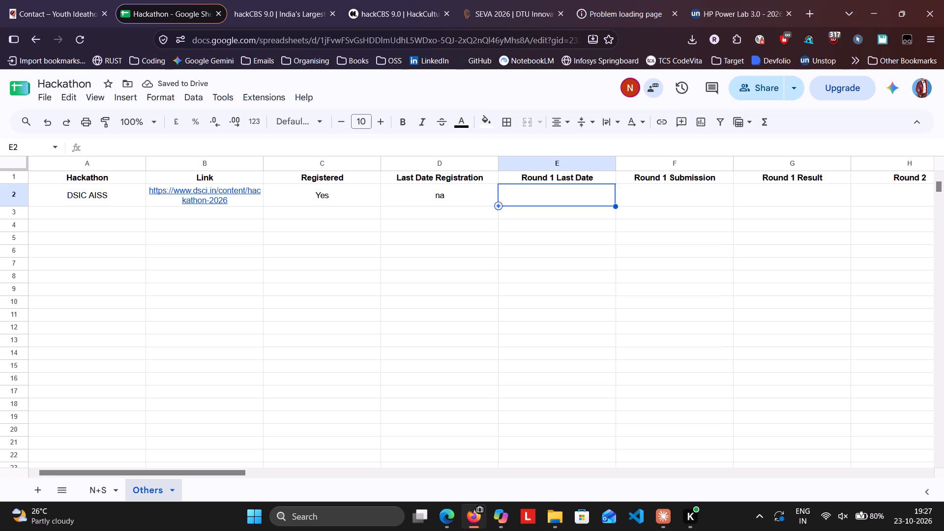
double_click(550, 201)
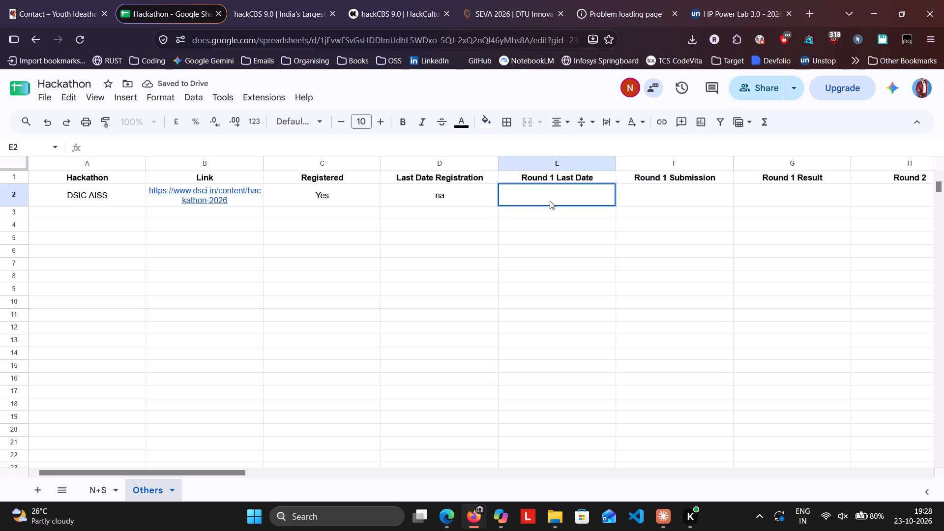
key("n")
type("o info yet")
key("period")
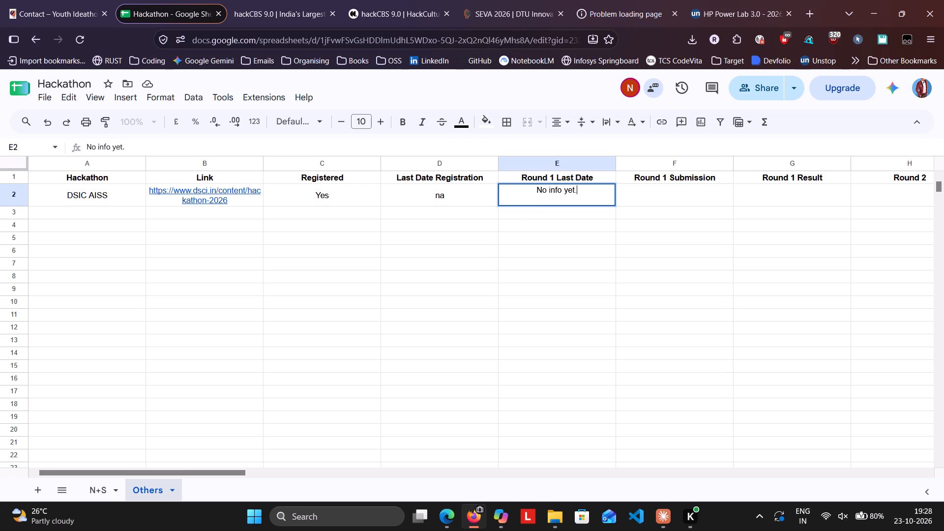
left_click(560, 257)
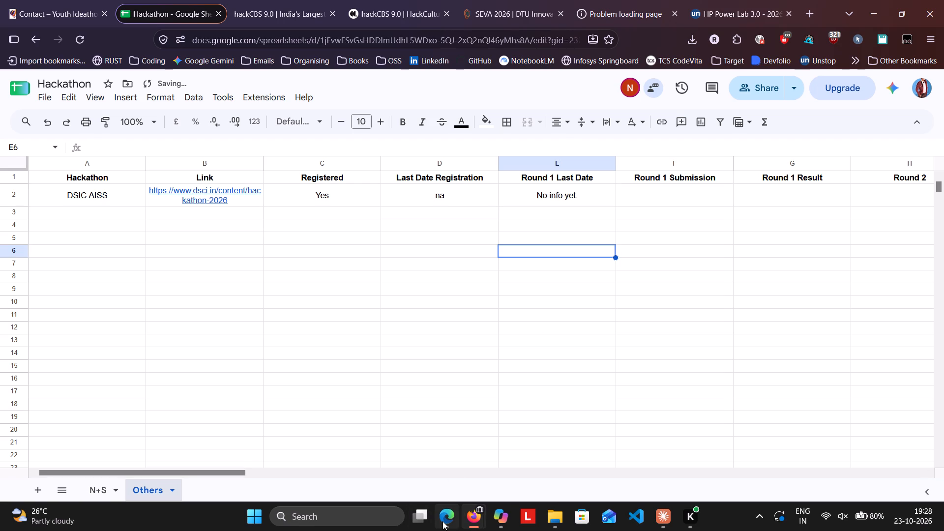
Look through the DSCI Hackathon 2026 page in Microsoft Edge, including its challenges, registration and FAQ sections, for round details, and return to the tracker.
left_click(442, 521)
scroll(419, 335, "down", 2)
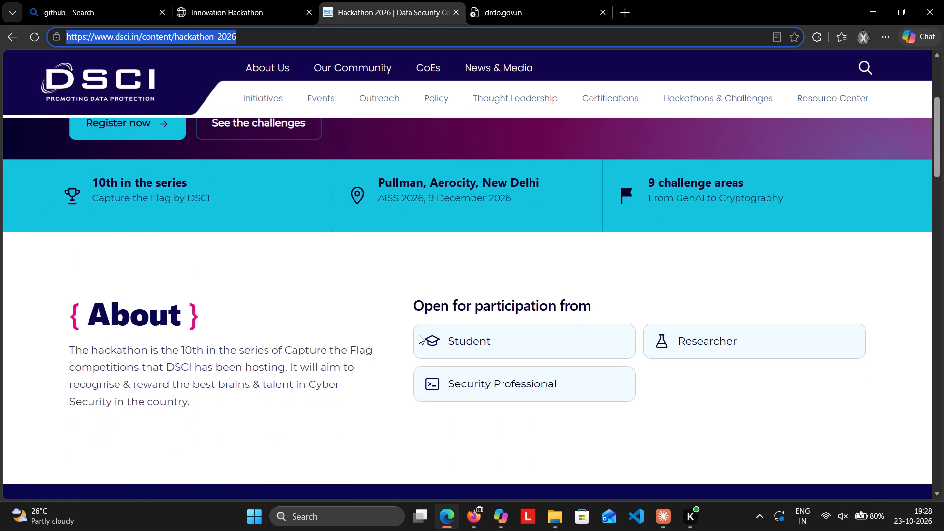
scroll(419, 335, "down", 4)
scroll(419, 335, "left", 1)
scroll(419, 335, "down", 3)
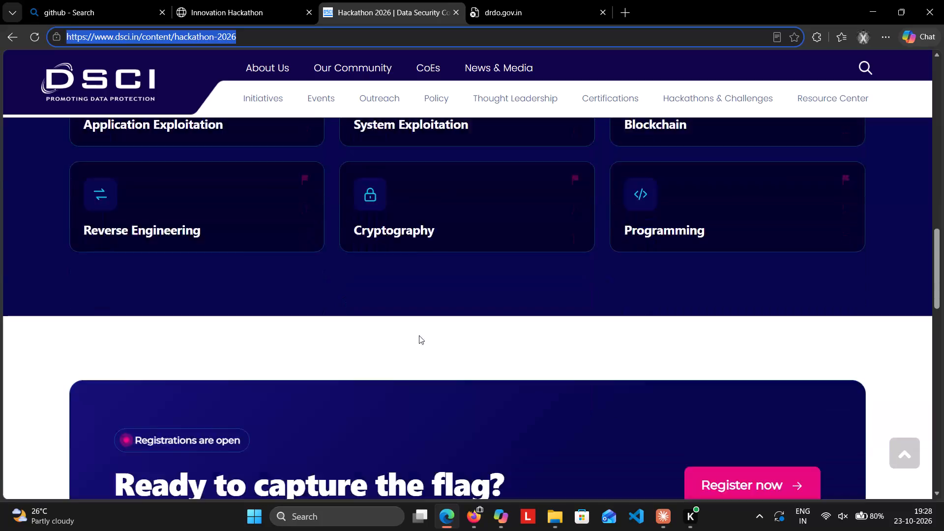
scroll(419, 335, "down", 7)
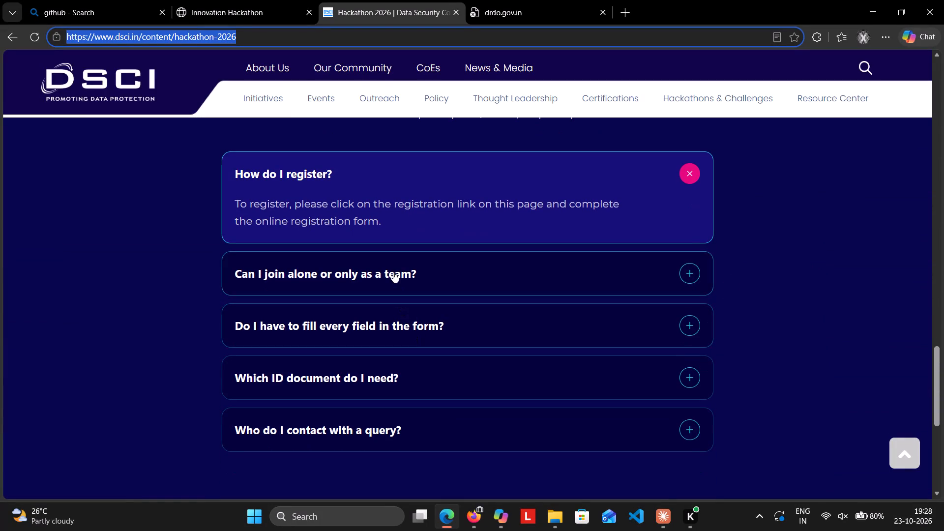
scroll(390, 412, "down", 3)
scroll(390, 412, "up", 5)
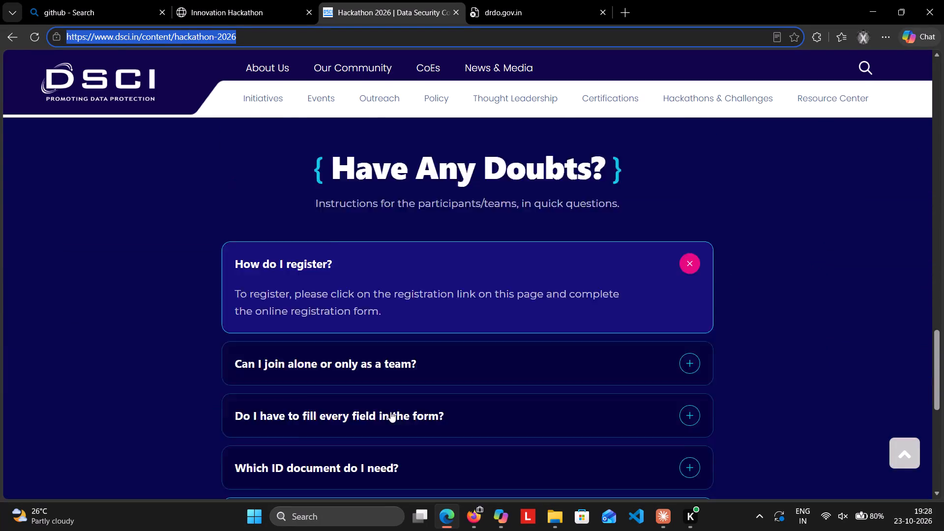
scroll(390, 412, "up", 9)
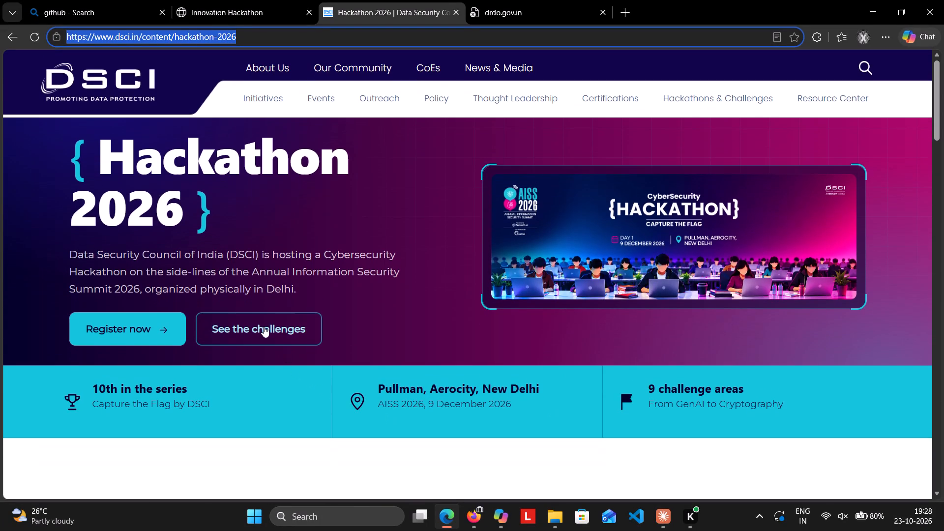
left_click(264, 326)
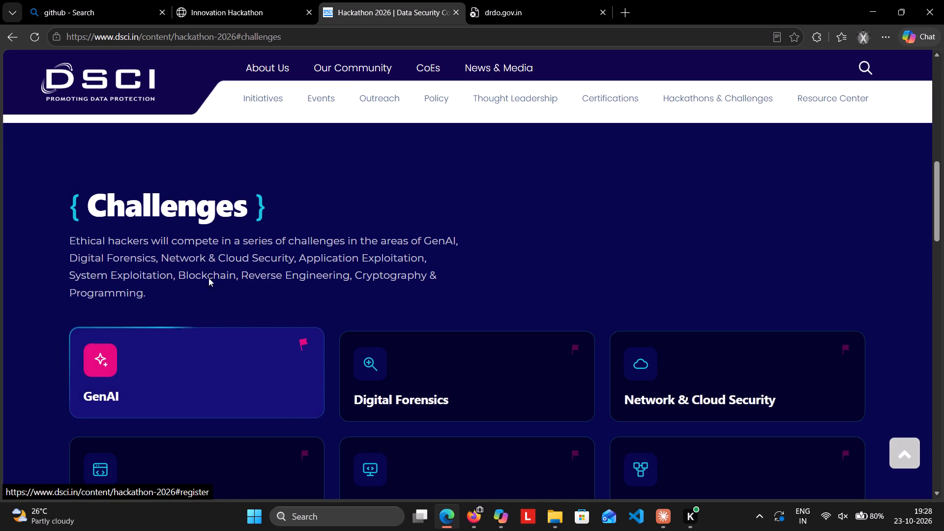
scroll(206, 258, "up", 6)
left_click(155, 337)
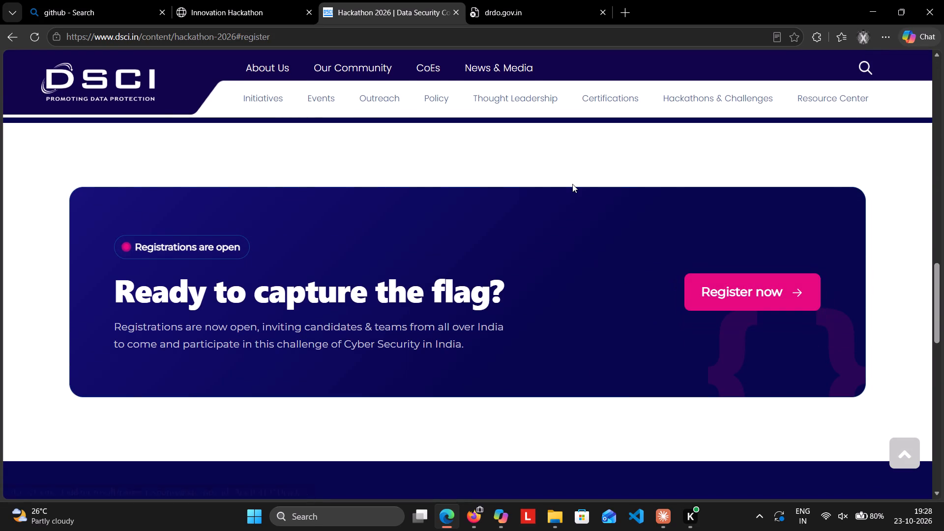
left_click(869, 2)
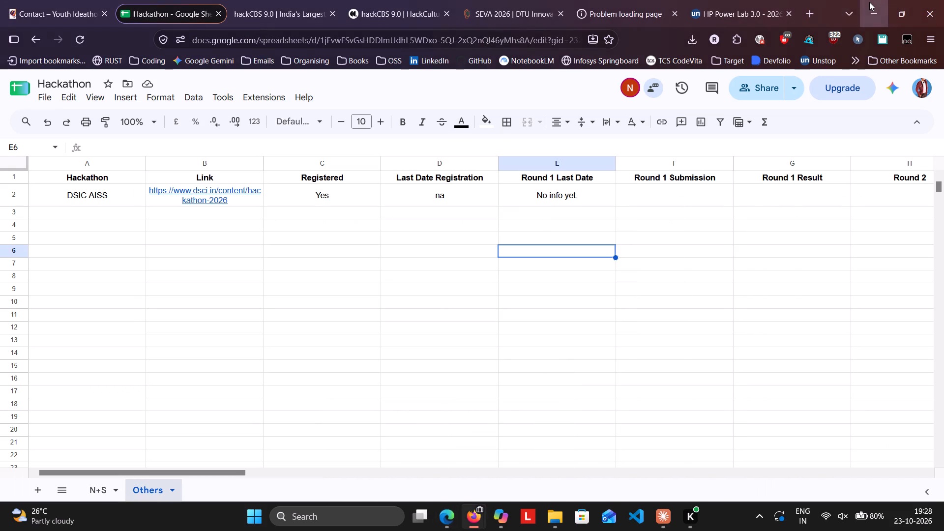
Look over the hackathon entries on the N+S sheet and return to the Others sheet.
left_click(686, 209)
left_click(677, 204)
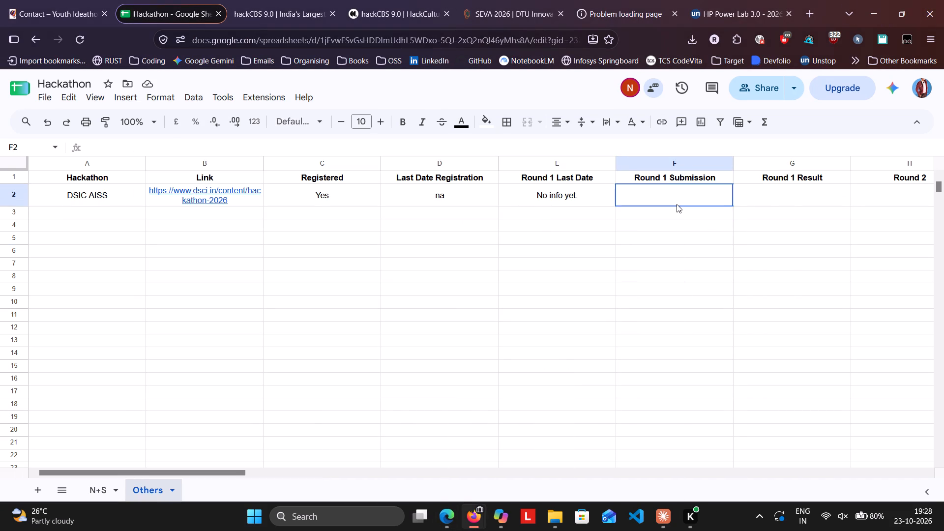
scroll(756, 188, "left", 1)
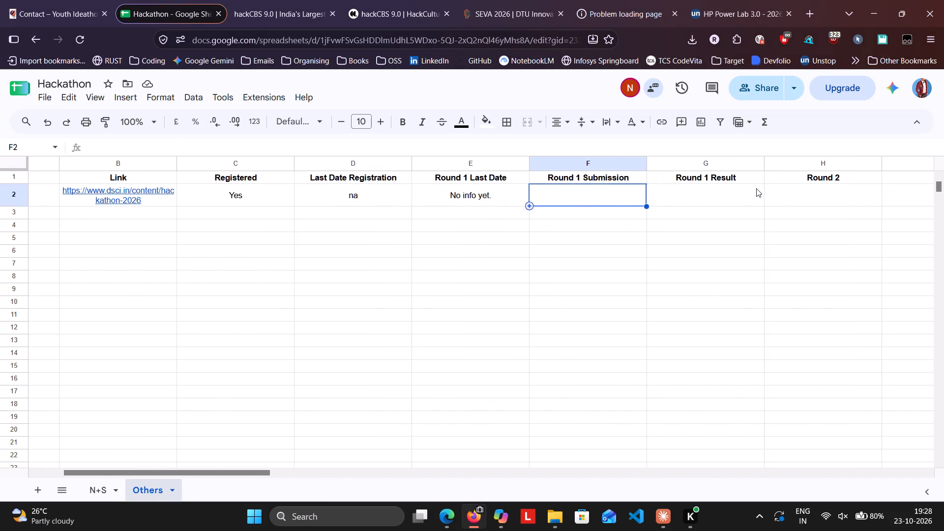
scroll(756, 188, "left", 1)
scroll(756, 188, "right", 1)
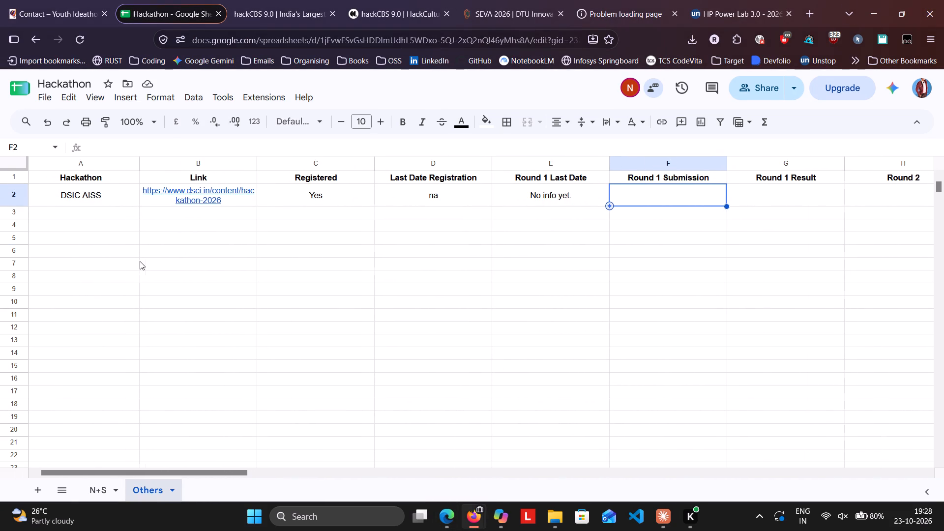
left_click(102, 494)
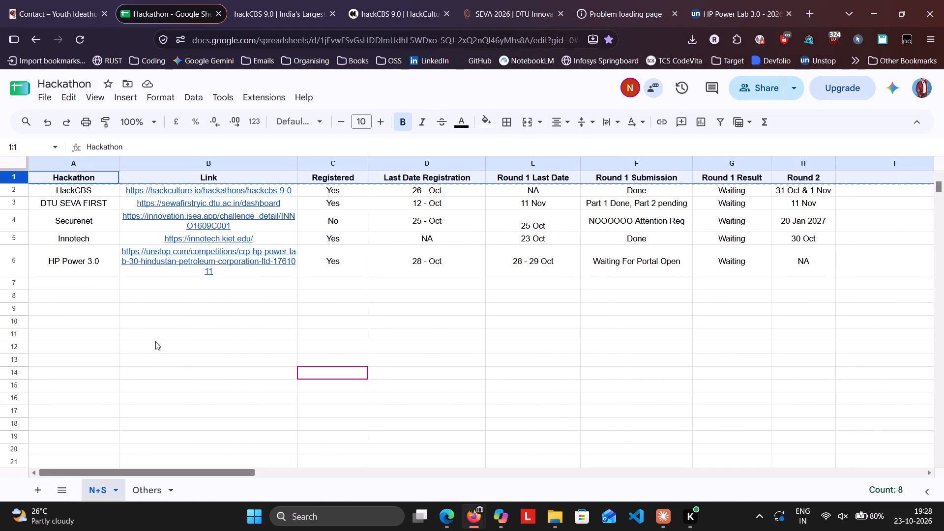
left_click(164, 304)
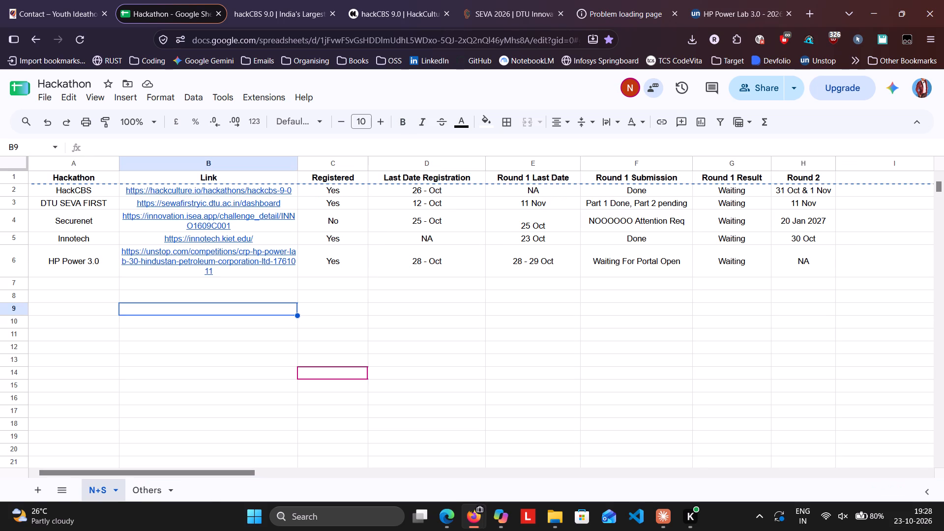
left_click(144, 485)
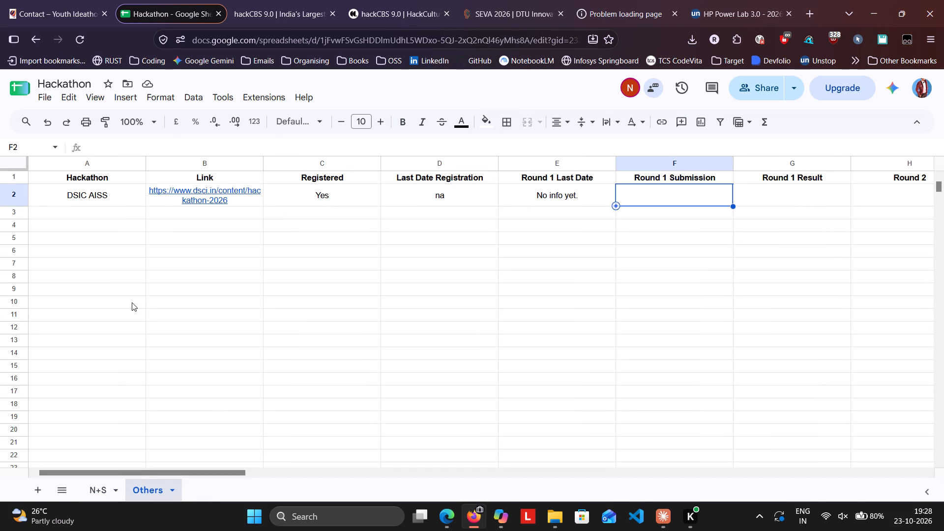
In Microsoft Edge, go from the SecureNet26 page to the ISEA current challenges and open the IITKGP Hands-on ML Security Hackathon details.
double_click(88, 217)
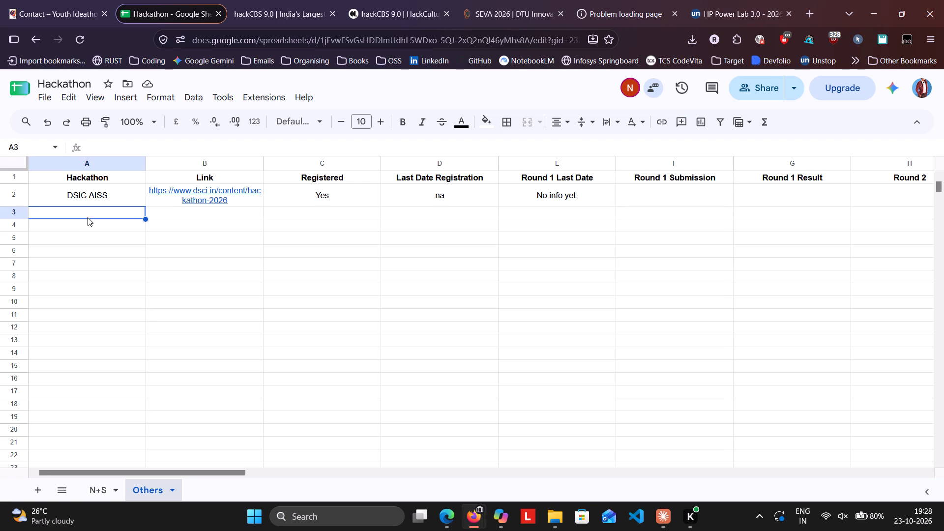
left_click(461, 518)
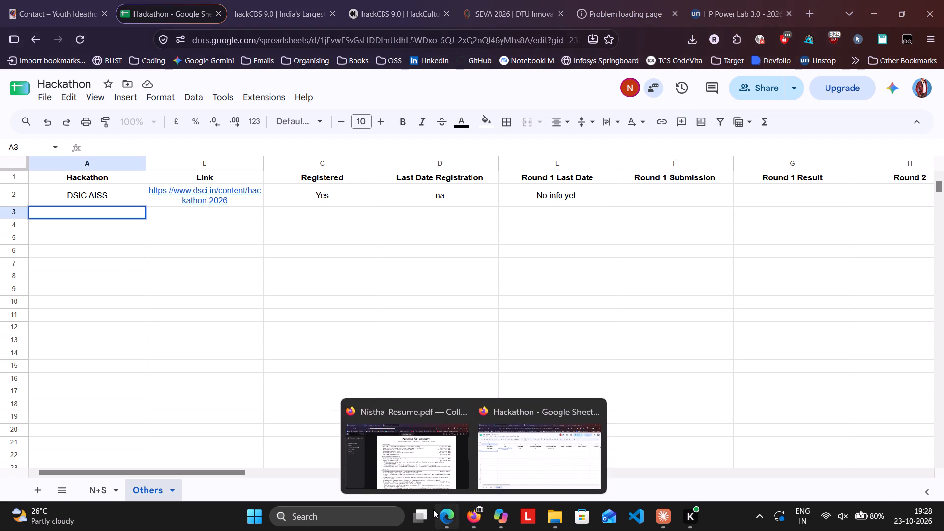
left_click(433, 509)
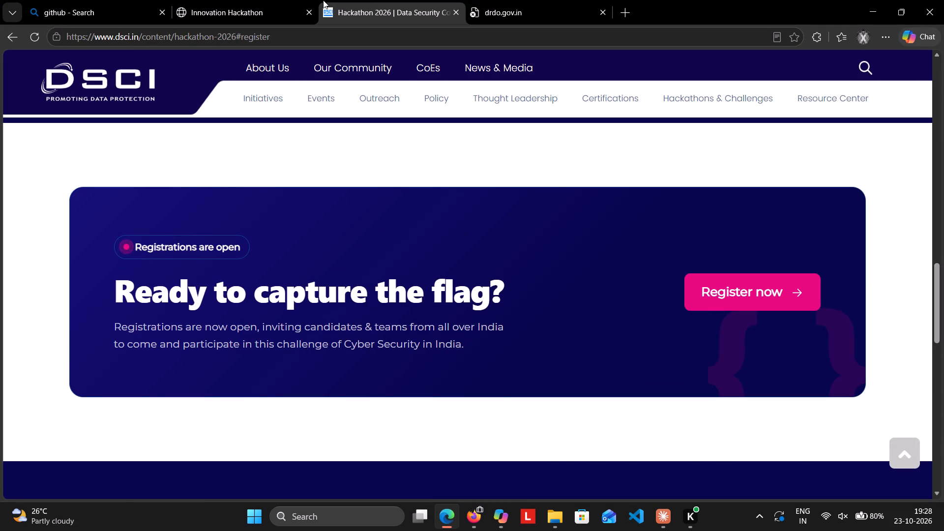
left_click(323, 0)
left_click(276, 0)
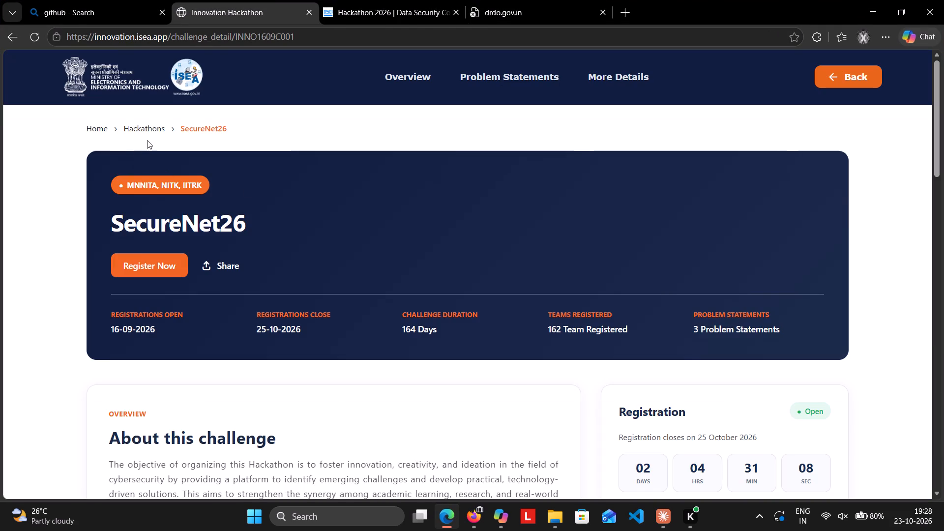
left_click(152, 129)
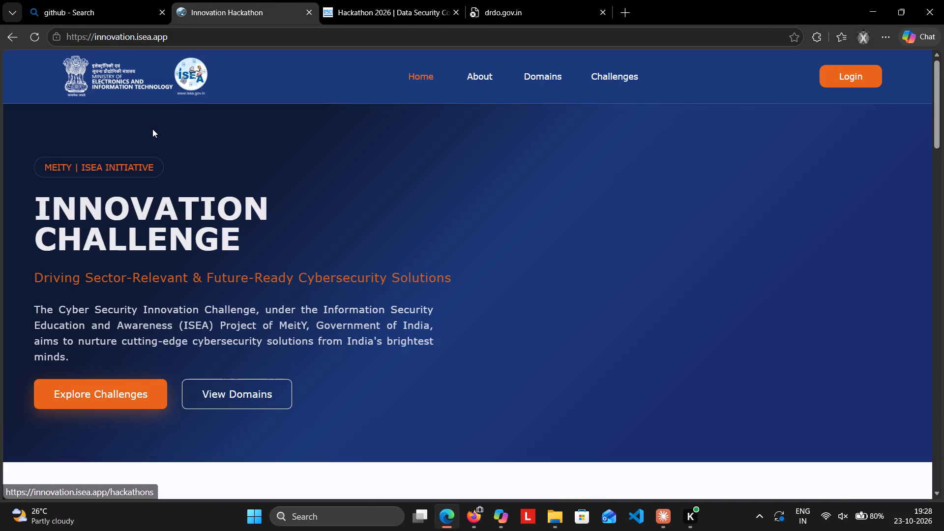
scroll(320, 236, "down", 8)
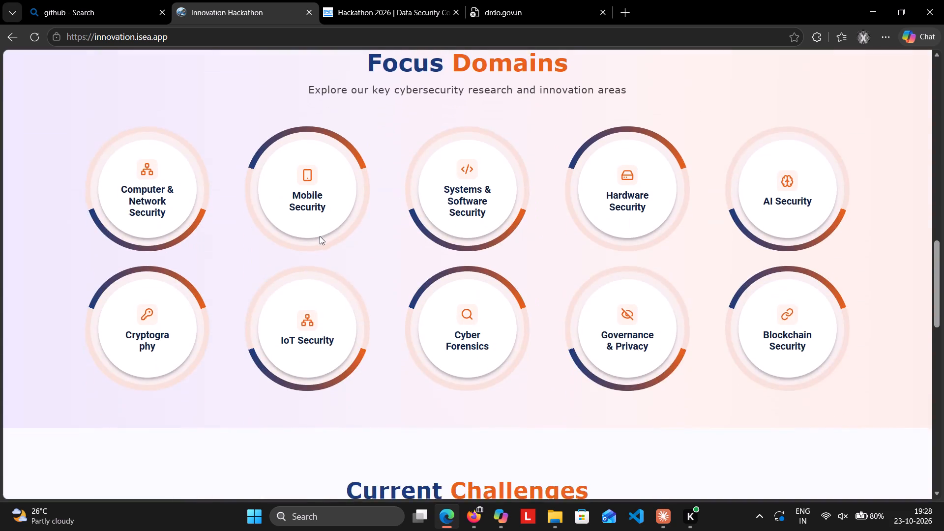
scroll(320, 236, "down", 3)
scroll(320, 236, "up", 5)
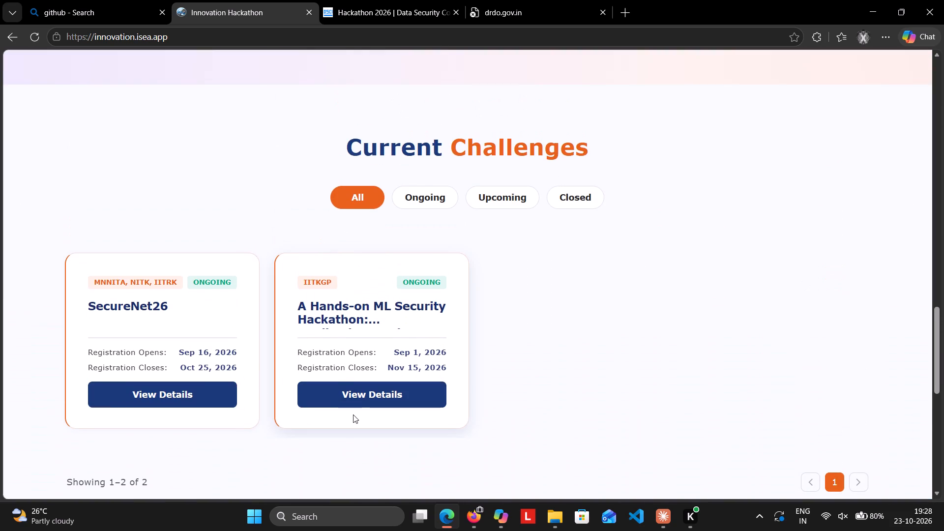
left_click(338, 385)
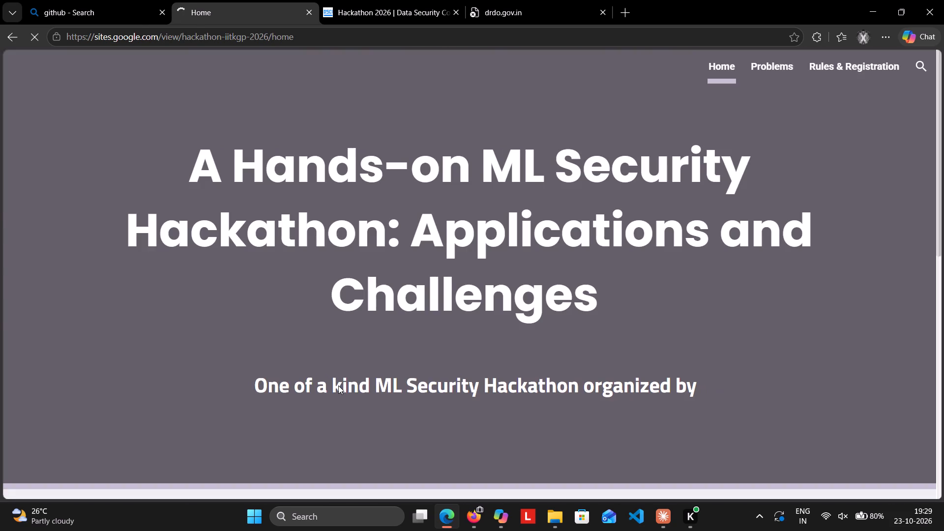
Copy the IITKGP hackathon site's address and paste it in the Link column of row 3 on the tracker's Others sheet.
left_click(314, 40)
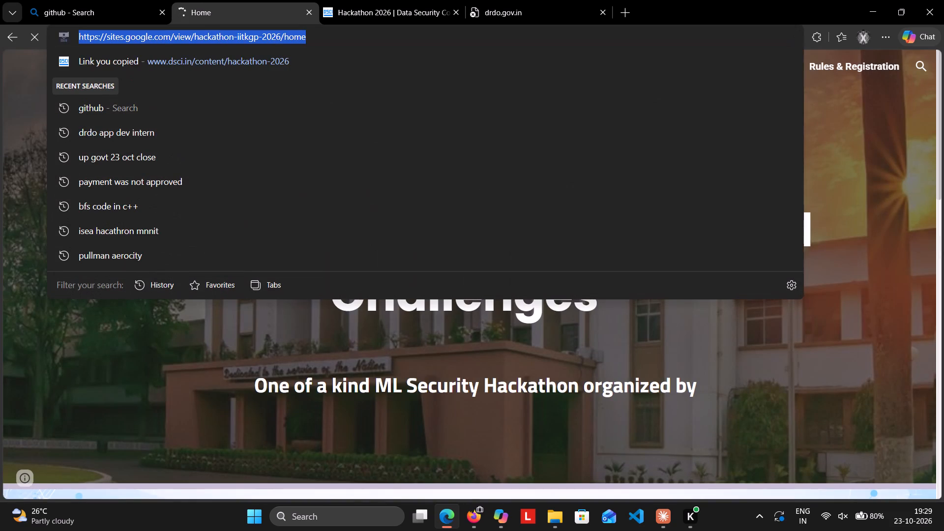
key("ctrl+c")
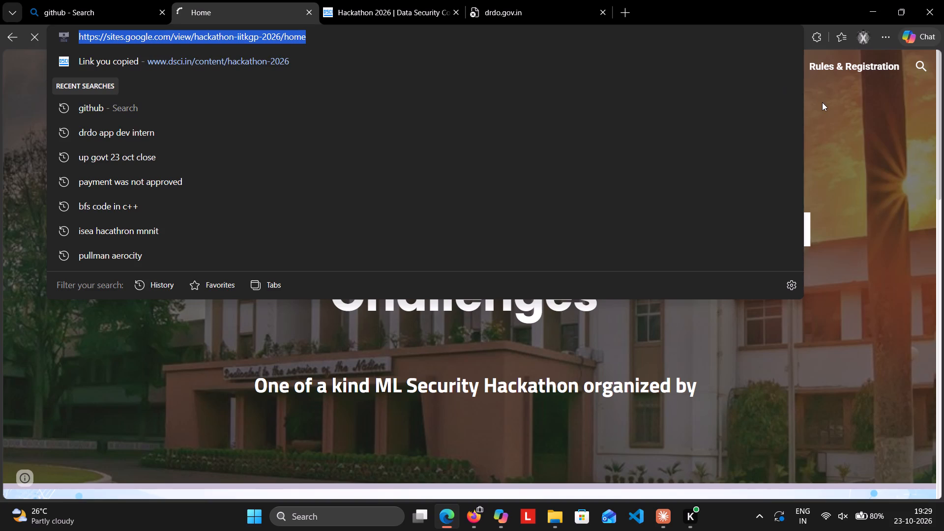
left_click(822, 102)
left_click(865, 0)
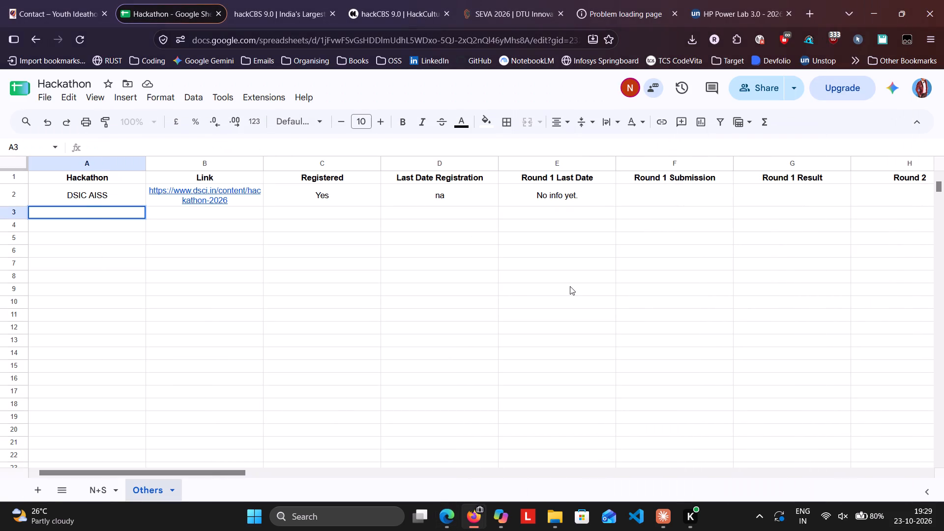
left_click(178, 218)
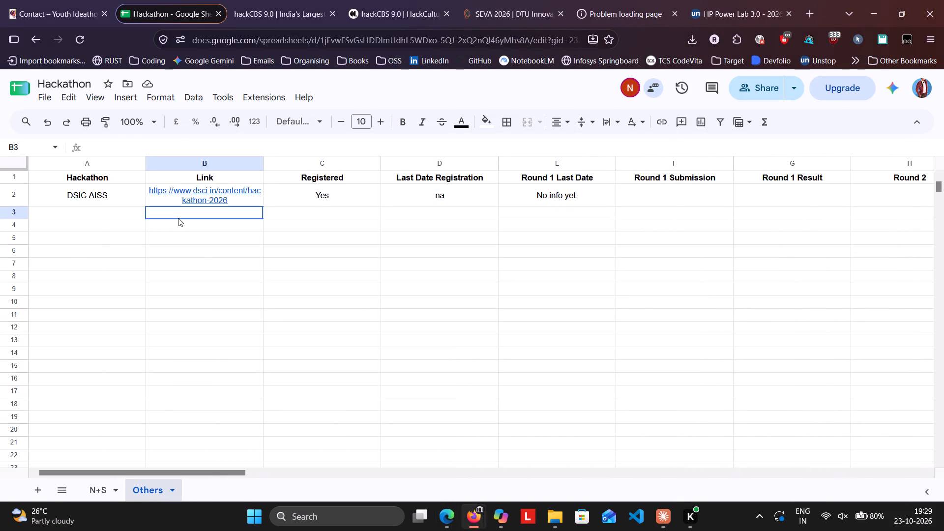
double_click(178, 218)
left_click(178, 218)
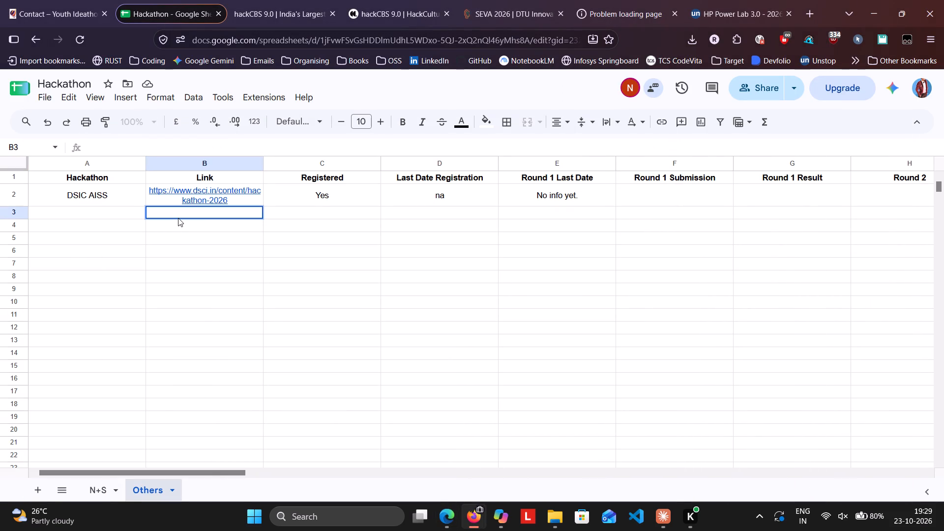
left_click(178, 218)
double_click(185, 212)
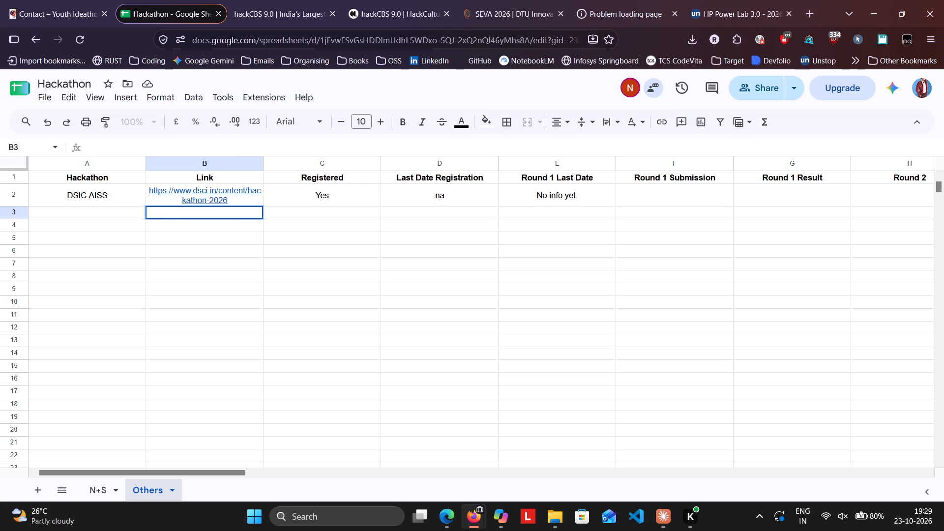
key("ctrl+v")
left_click(163, 297)
Return to the ISEA current challenges list in Microsoft Edge, check the IITKGP hackathon's name and registration dates, and reopen its details.
double_click(115, 221)
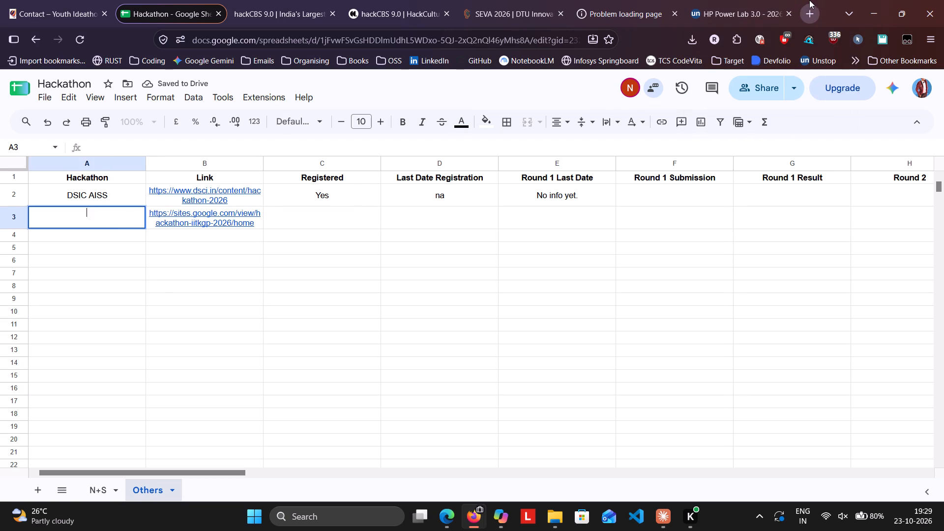
double_click(860, 1)
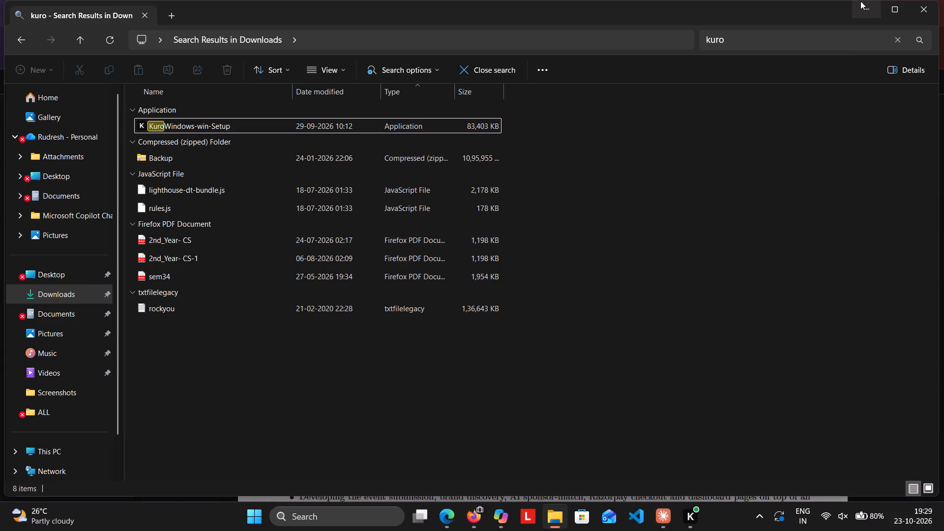
left_click(448, 527)
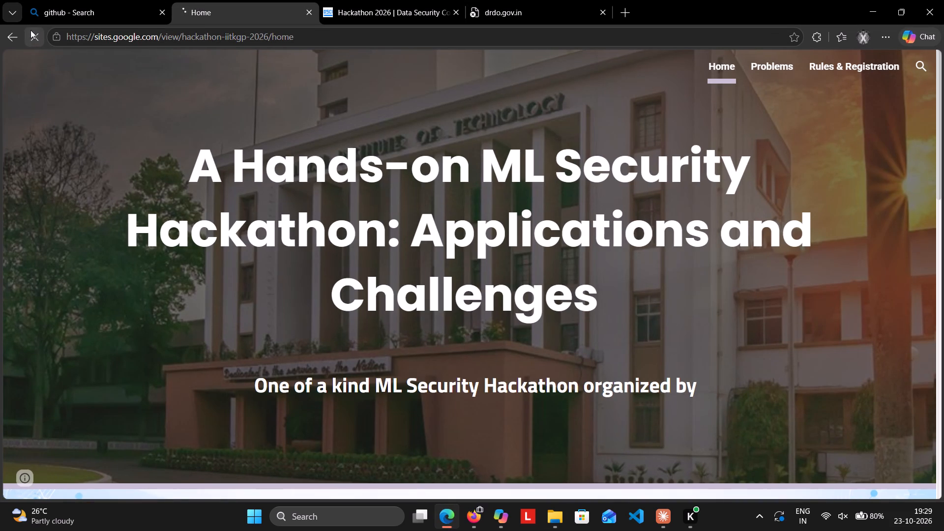
left_click(14, 32)
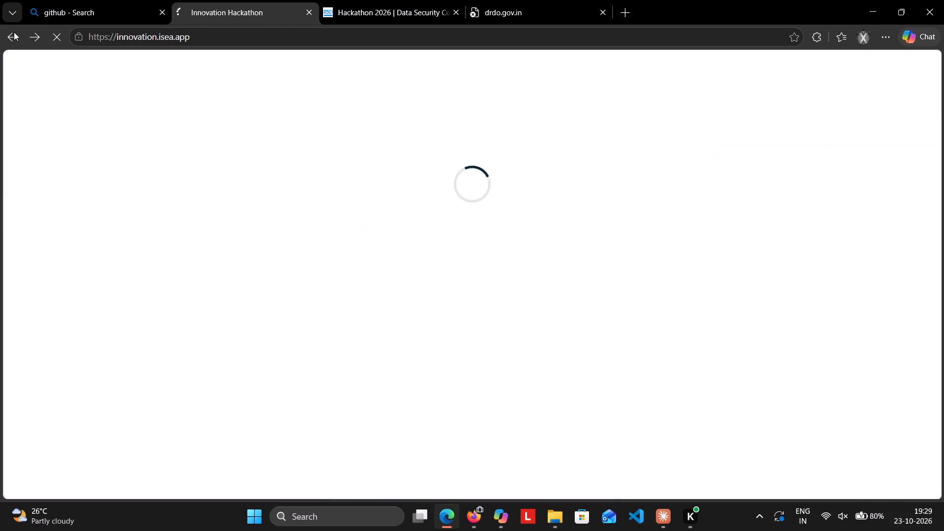
scroll(256, 250, "down", 8)
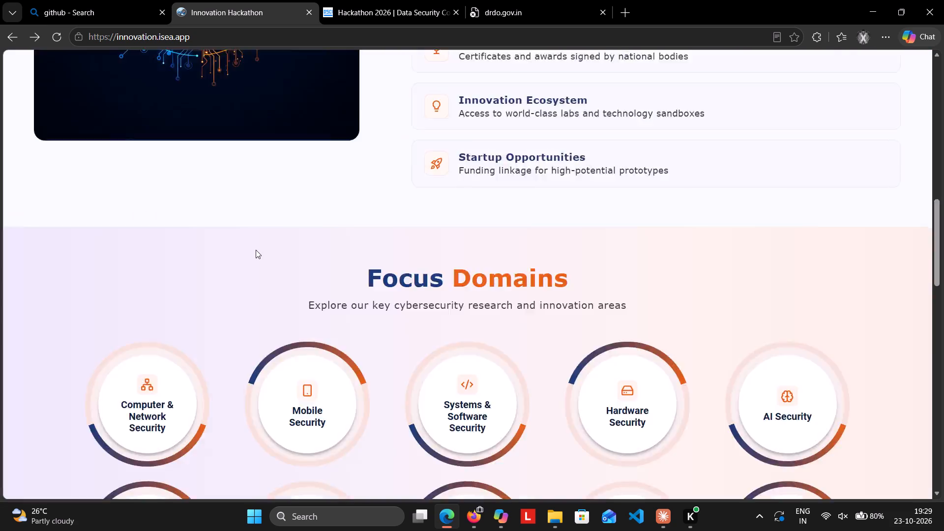
scroll(256, 250, "down", 2)
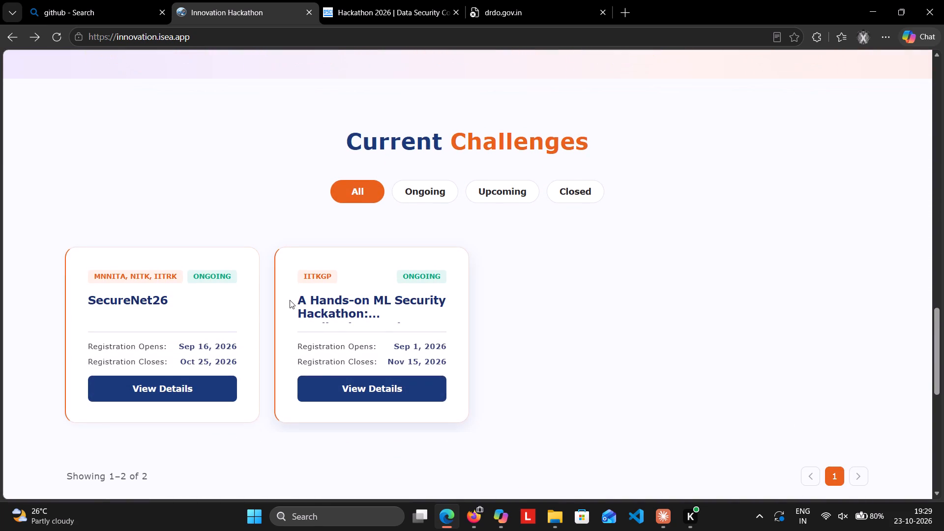
left_click(327, 381)
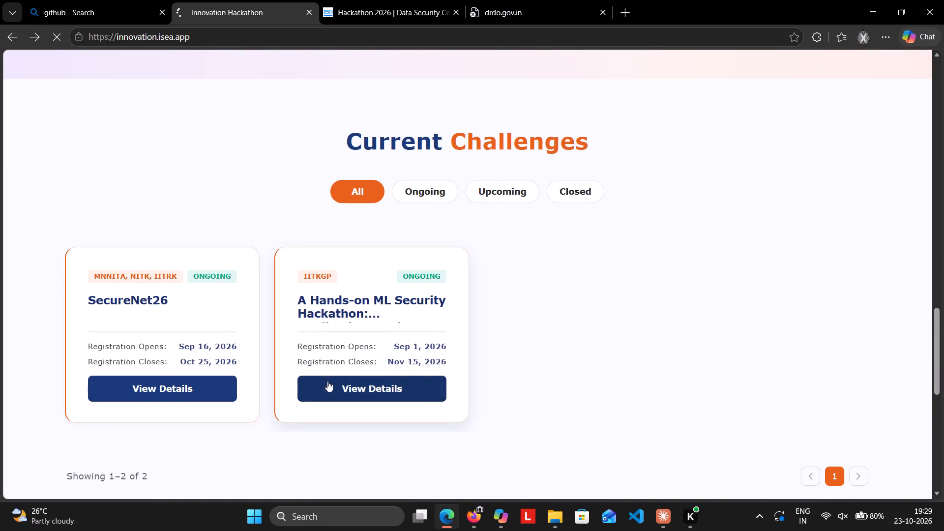
Look over the IITKGP ML Security Hackathon home page for its Phase 1 and Phase 2 dates and details.
scroll(281, 265, "down", 6)
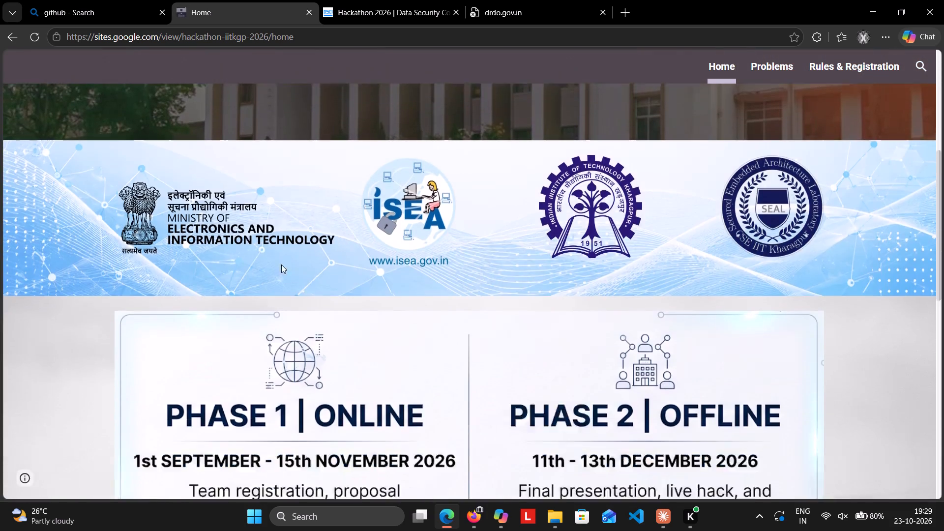
scroll(281, 265, "down", 2)
scroll(281, 265, "up", 4)
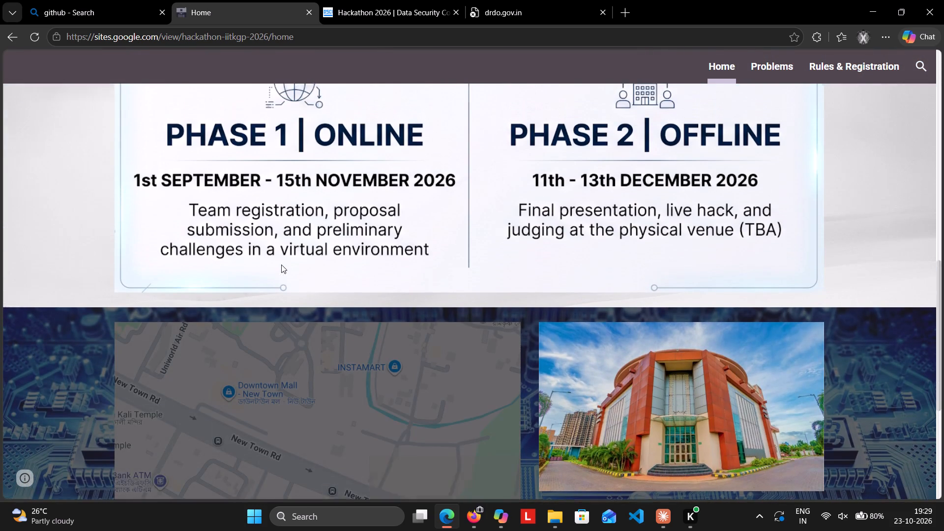
scroll(281, 265, "up", 4)
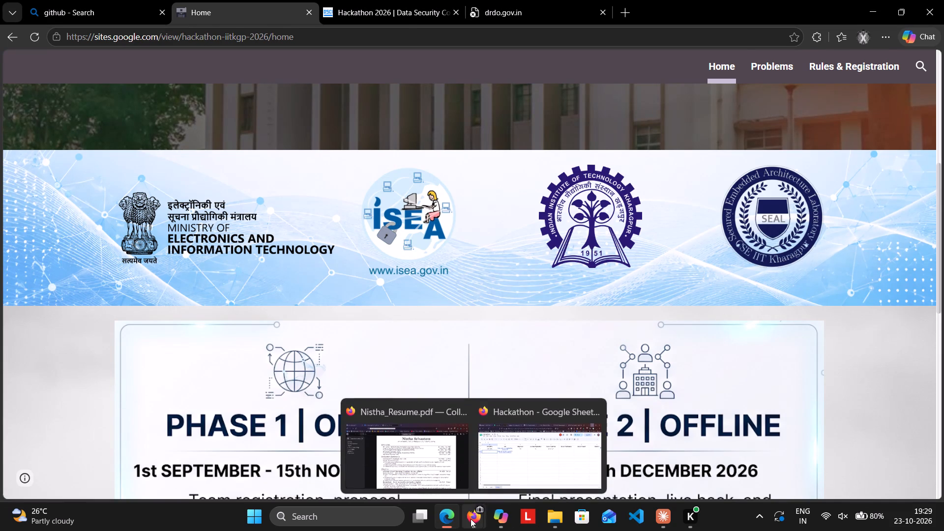
left_click(525, 467)
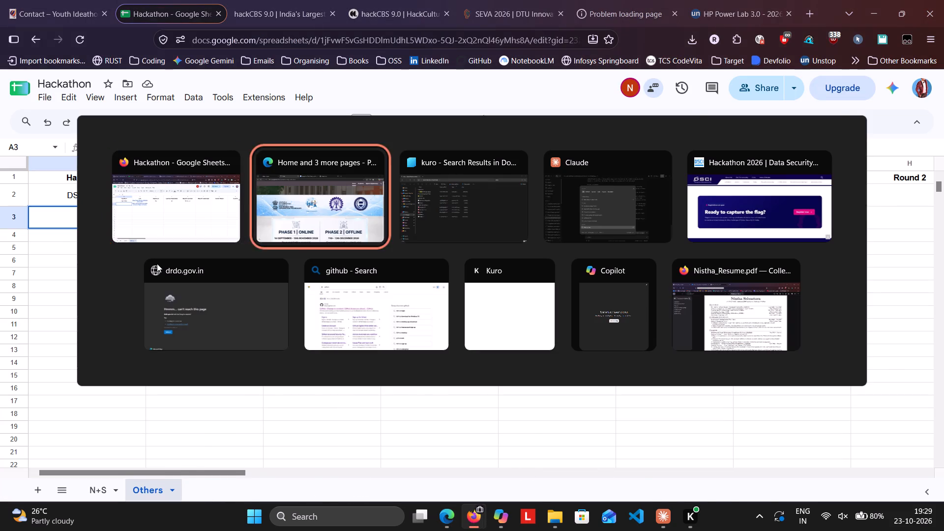
scroll(157, 264, "up", 5)
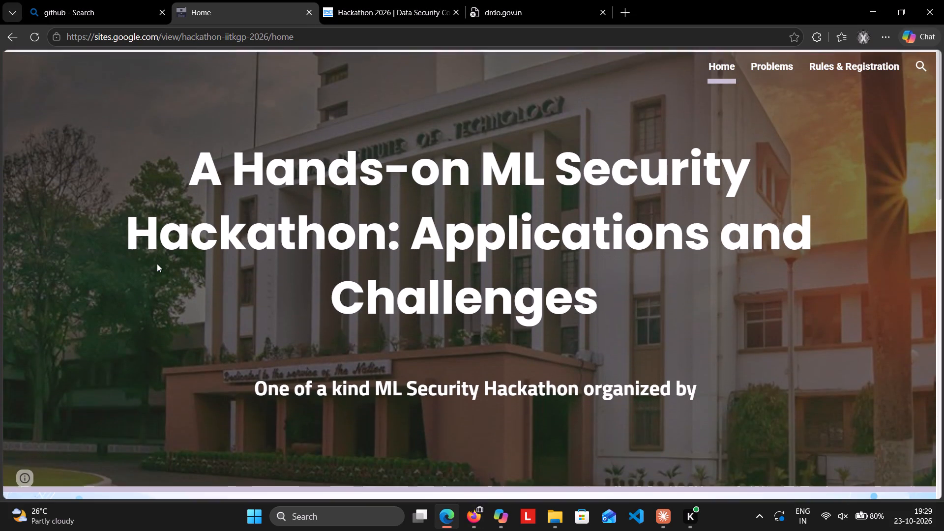
scroll(157, 264, "down", 2)
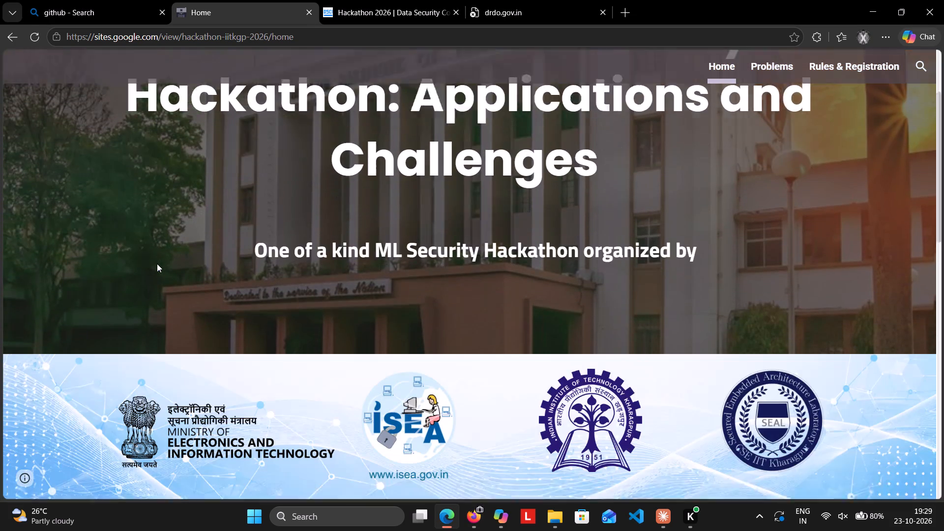
scroll(157, 264, "down", 3)
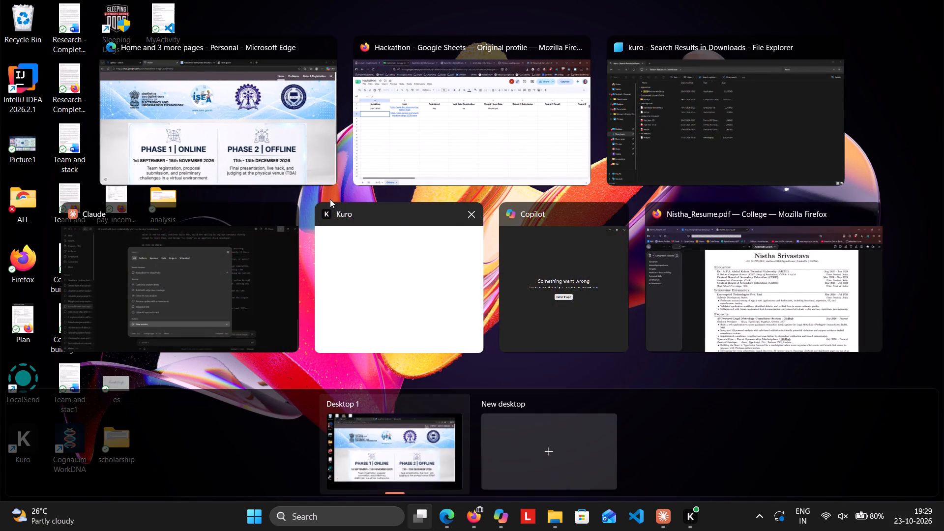
left_click(269, 135)
scroll(286, 285, "down", 1)
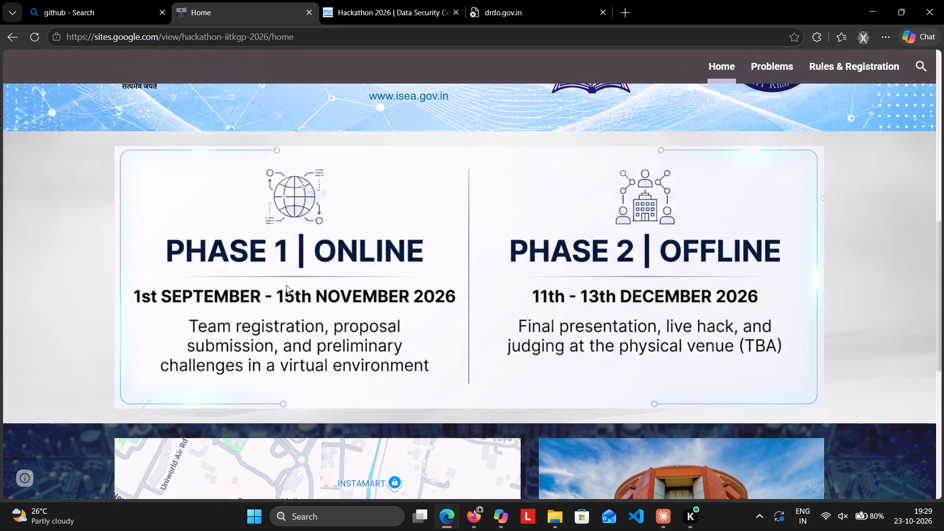
scroll(286, 285, "down", 1)
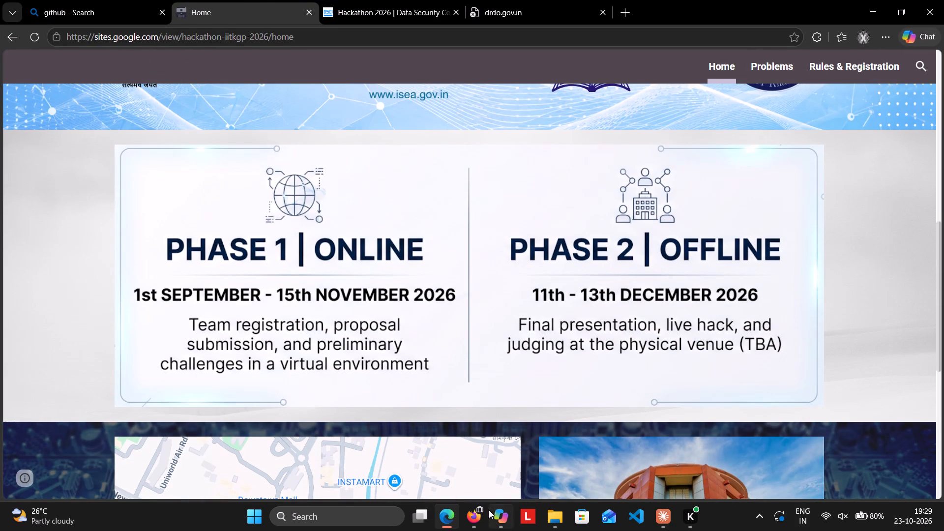
Switch to the Hackathon spreadsheet in Firefox and enter 15 Nov as Round 1 Last Date in row 3 of the Others sheet.
left_click(517, 468)
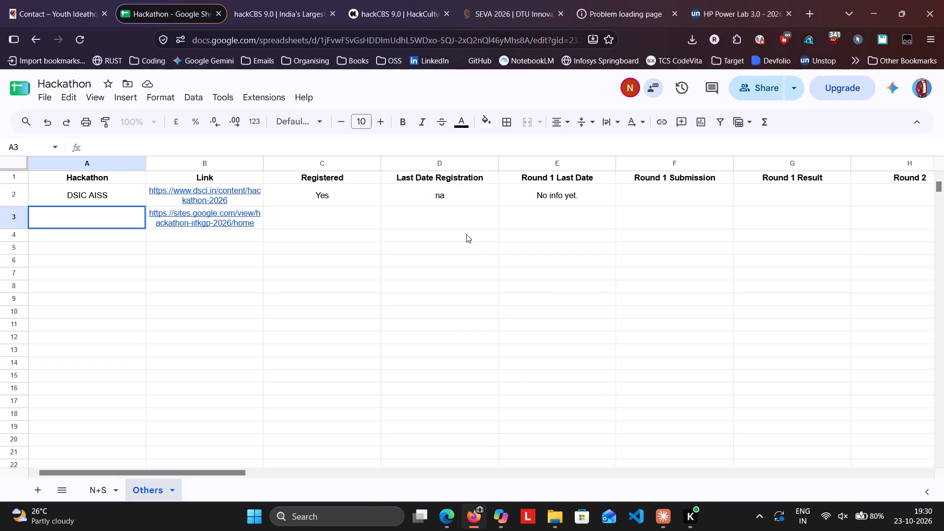
left_click(456, 222)
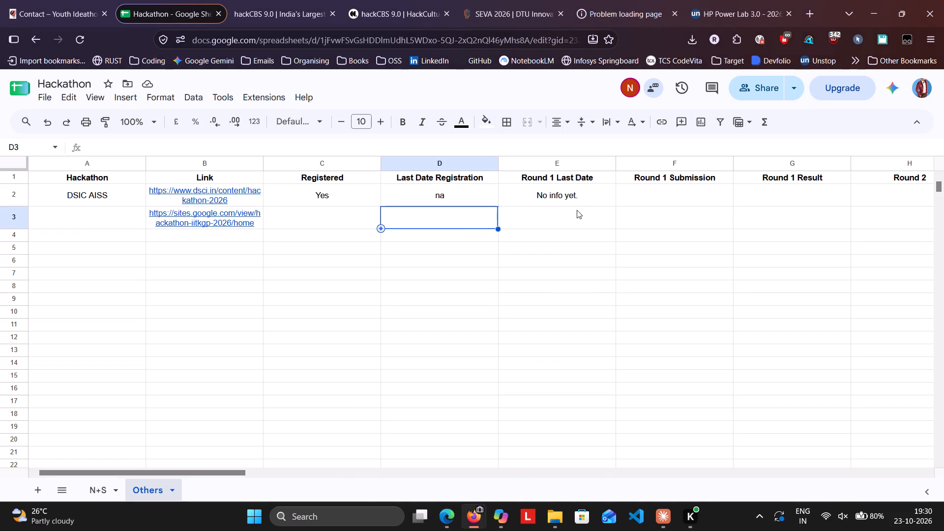
left_click(577, 210)
double_click(577, 210)
double_click(577, 210)
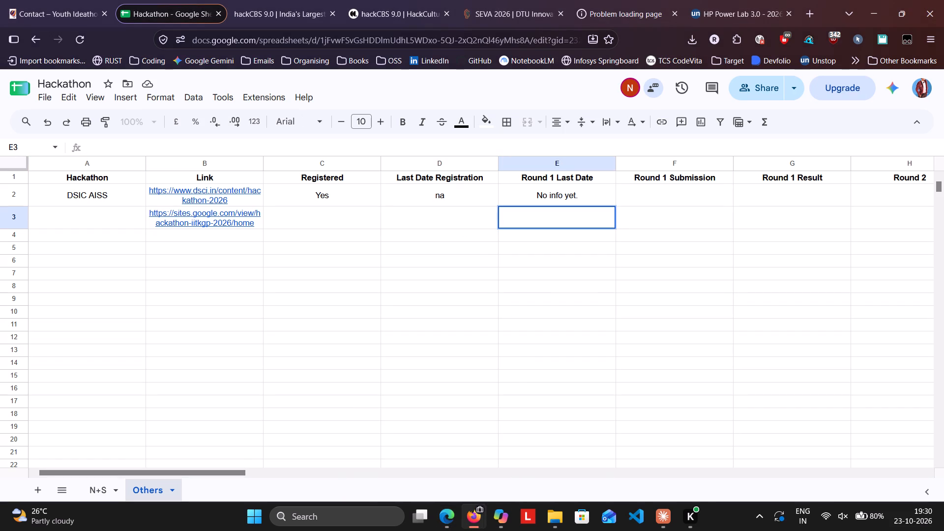
type("15 N")
type("ov")
left_click(588, 249)
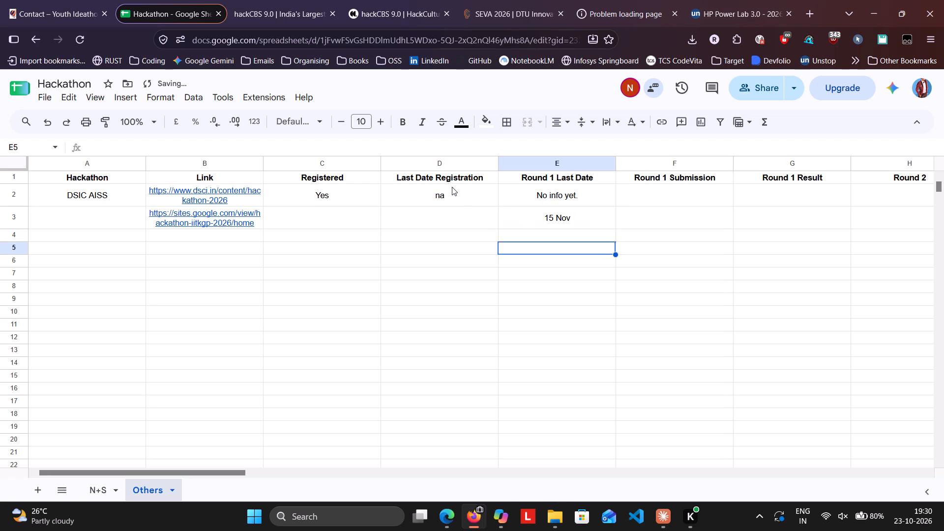
Enter 15 Nov as the Last Date Registration for the IITKGP hackathon in row 3.
double_click(448, 205)
double_click(446, 209)
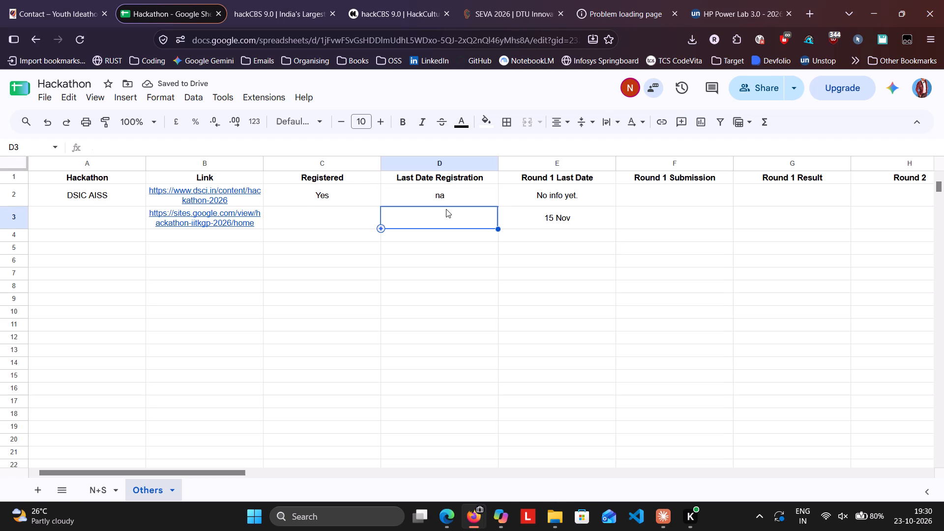
type("15")
key("space")
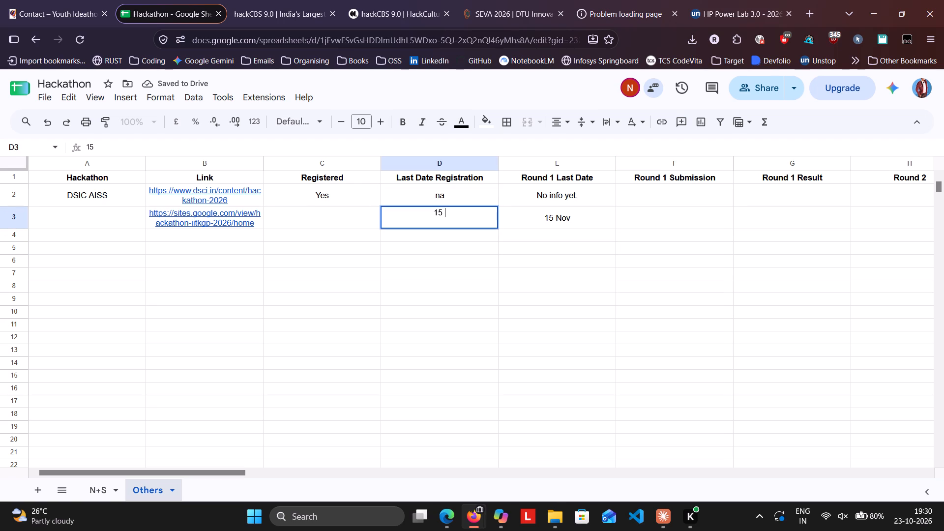
key("n")
type("ov")
Set Registered to No and Round 1 Submission to Due for the IITKGP hackathon in row 3.
double_click(345, 224)
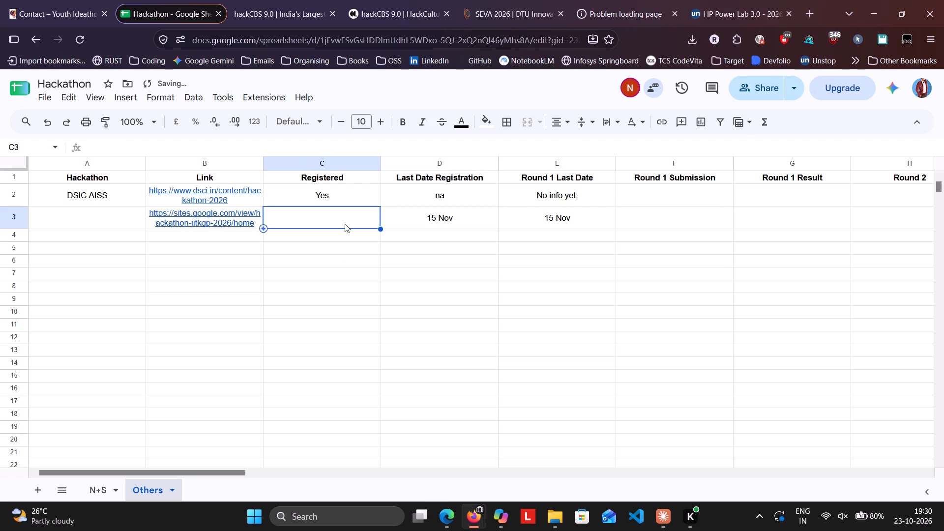
key("m")
key("BackSpace")
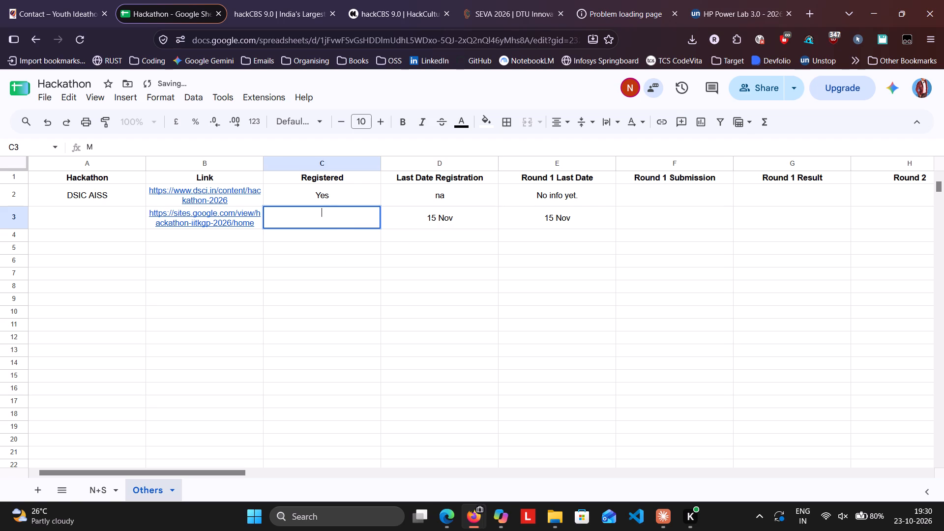
key("n")
key("o")
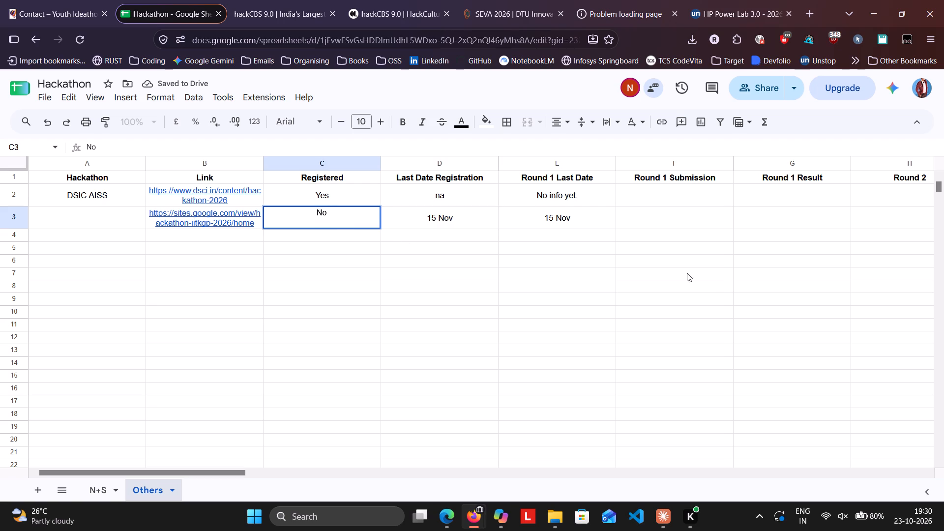
double_click(680, 219)
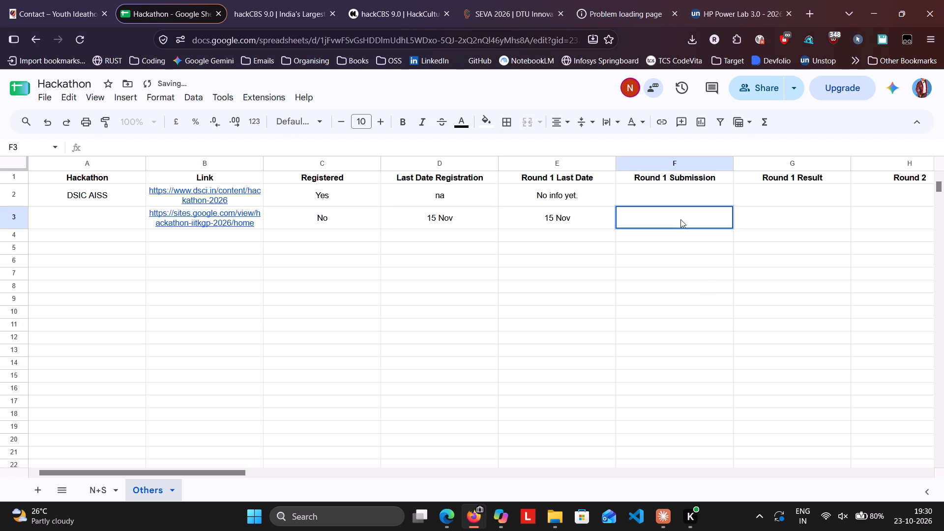
key("d")
type("ue")
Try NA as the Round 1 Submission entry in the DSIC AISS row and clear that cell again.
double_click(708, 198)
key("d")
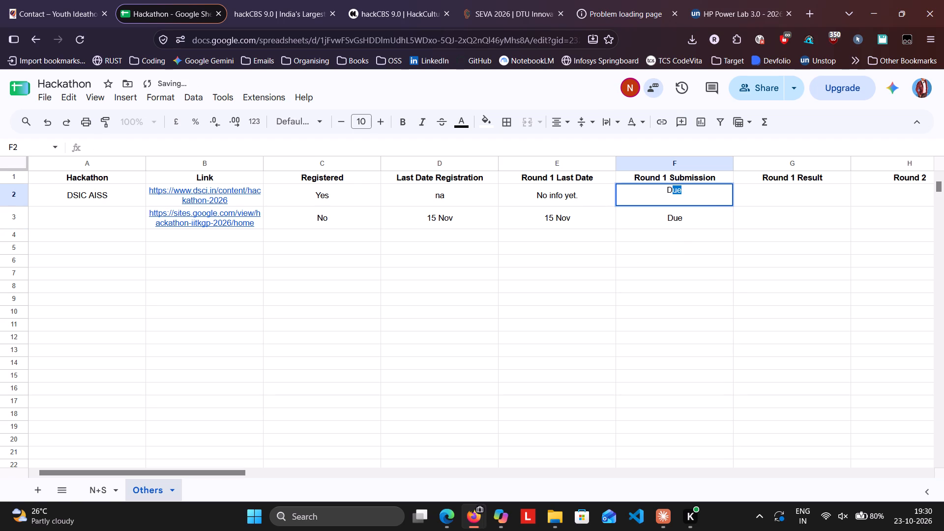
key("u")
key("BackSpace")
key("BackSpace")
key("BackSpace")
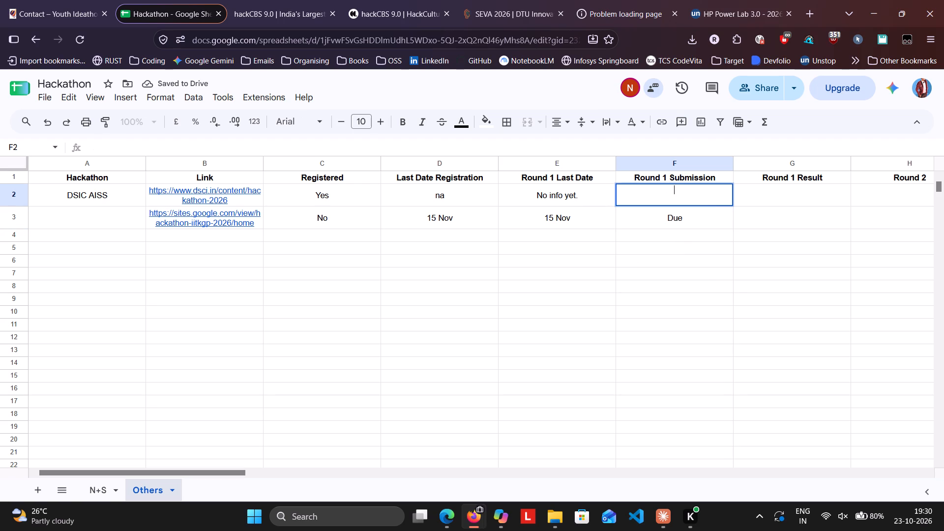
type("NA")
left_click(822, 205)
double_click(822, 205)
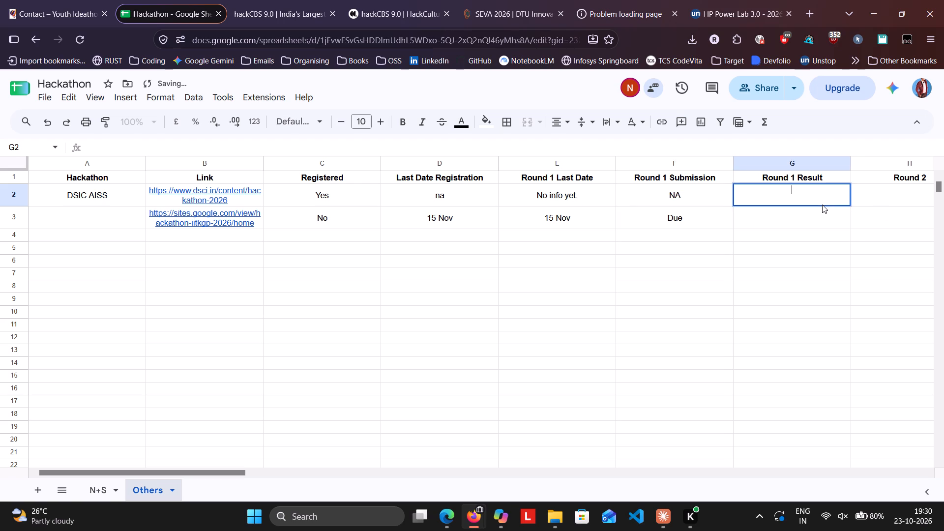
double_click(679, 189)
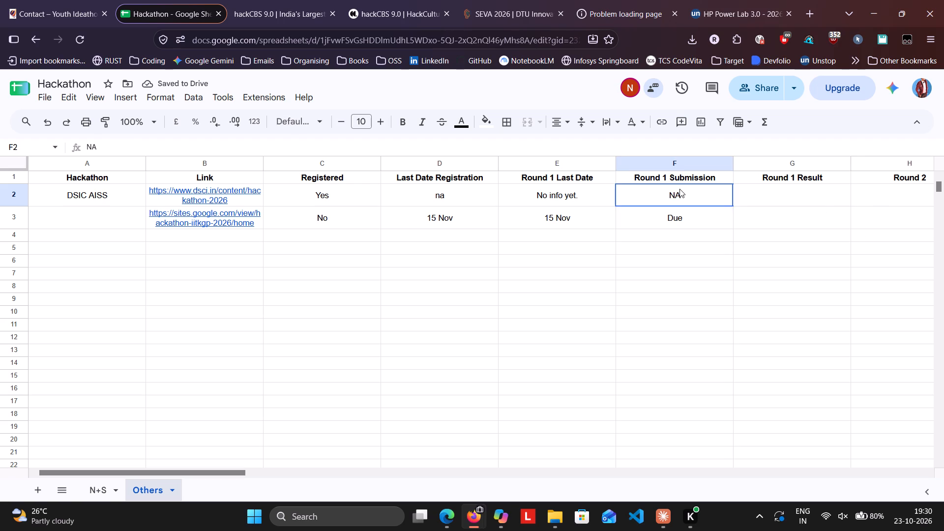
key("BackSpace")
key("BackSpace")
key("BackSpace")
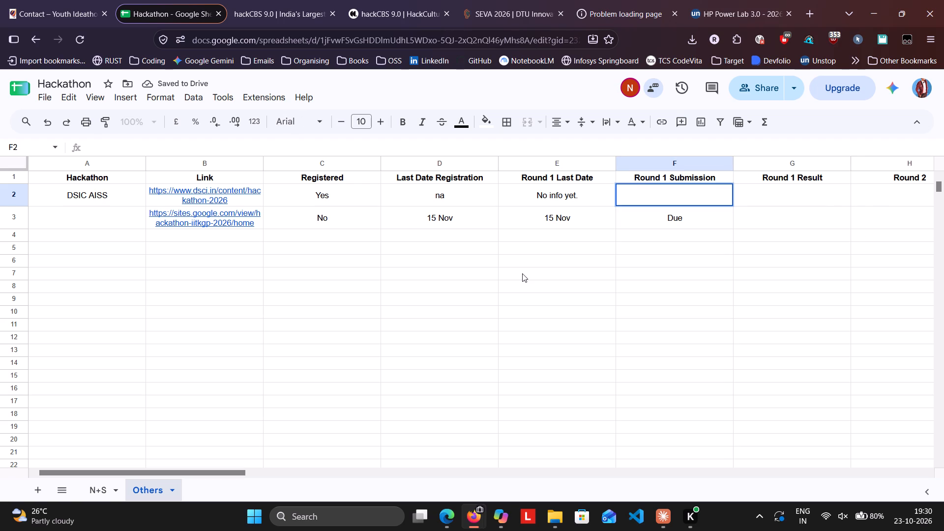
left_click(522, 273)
Enter IIT KGP ML as the hackathon name in row 3 of the Others sheet, checking the hackathon's website in Edge.
double_click(45, 223)
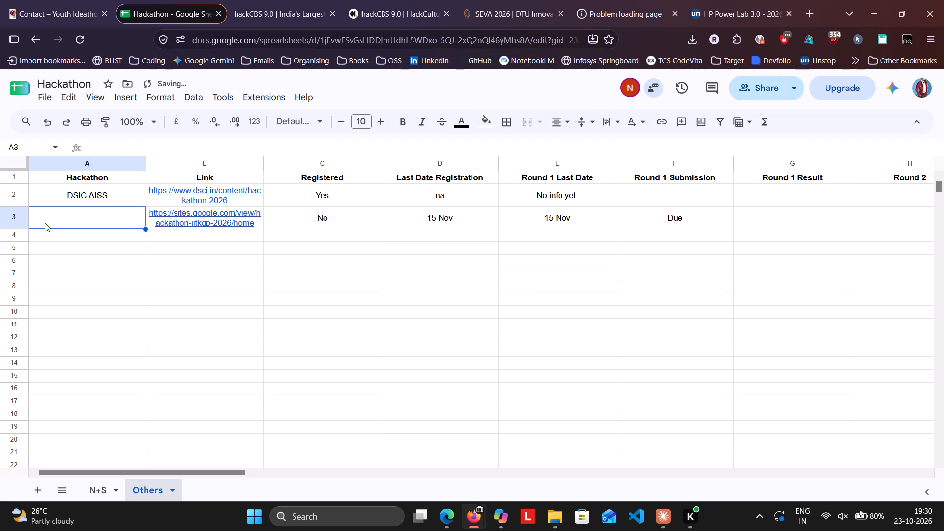
type("IIT KHR")
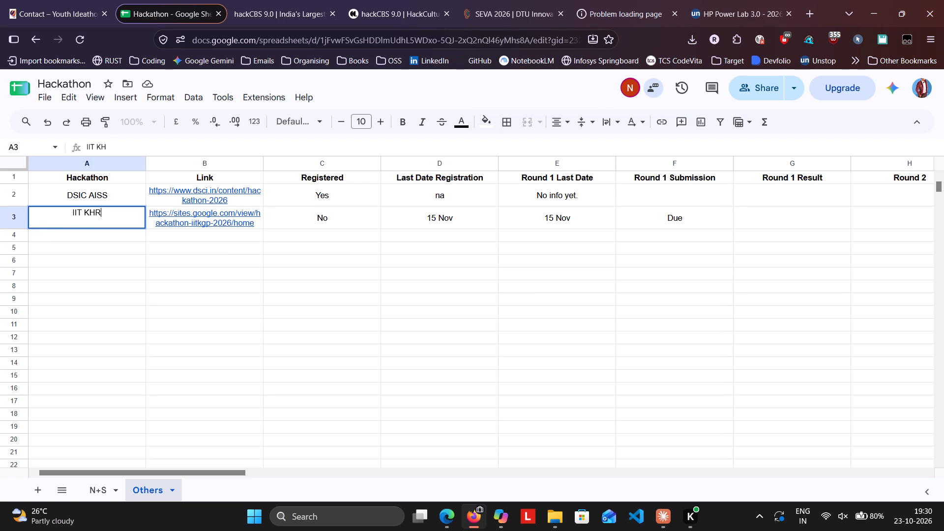
key("space")
key("BackSpace")
key("BackSpace")
key("BackSpace")
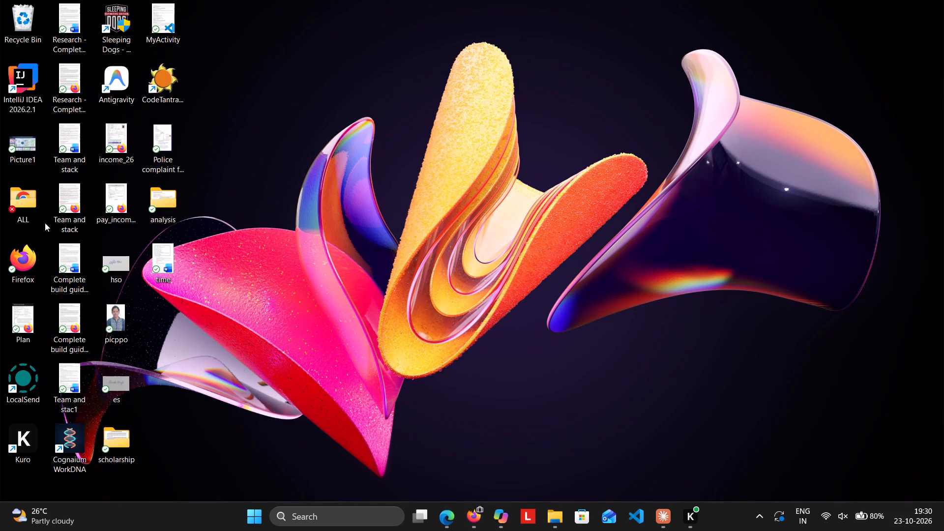
scroll(41, 215, "down", 4)
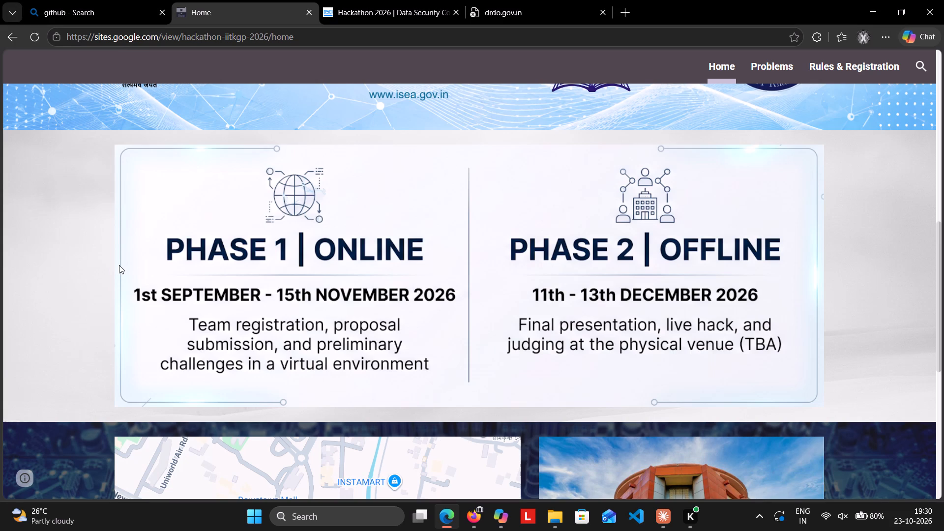
left_click(874, 0)
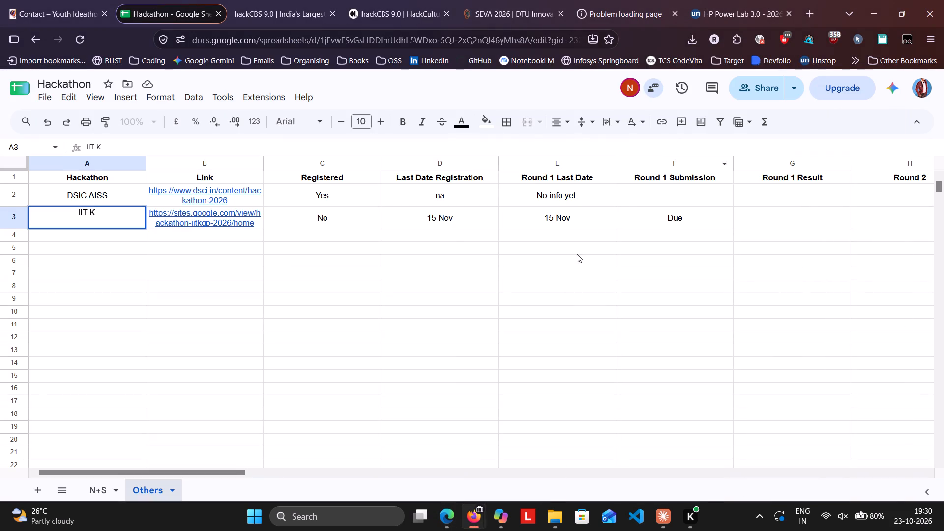
type("GP")
key("space")
key("h")
key("a")
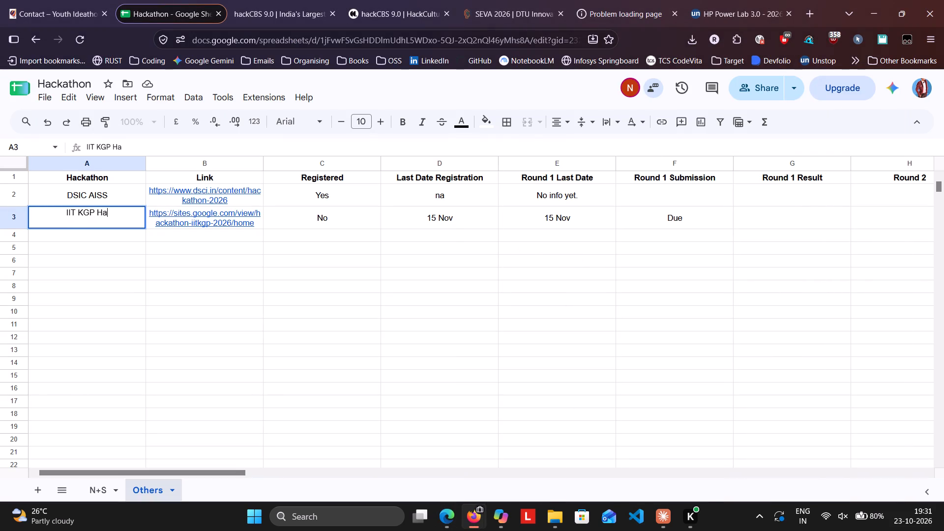
key("BackSpace")
key("BackSpace")
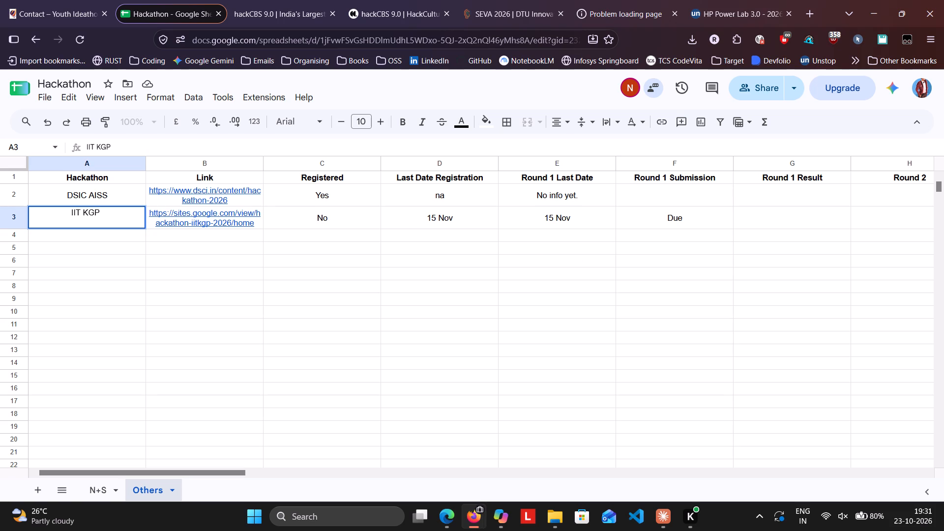
type("ML")
left_click(473, 272)
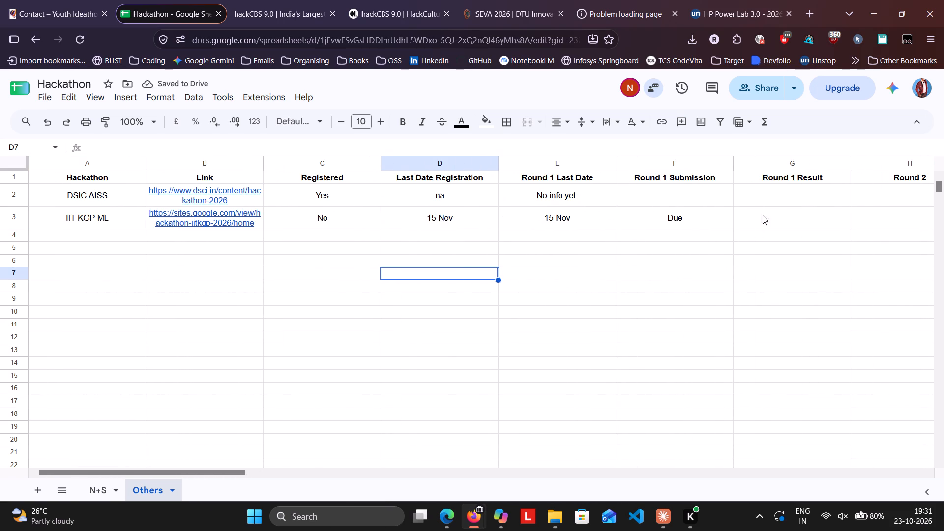
Enter Waiting as the Round 1 Result for the IIT KGP ML hackathon in row 3.
double_click(882, 213)
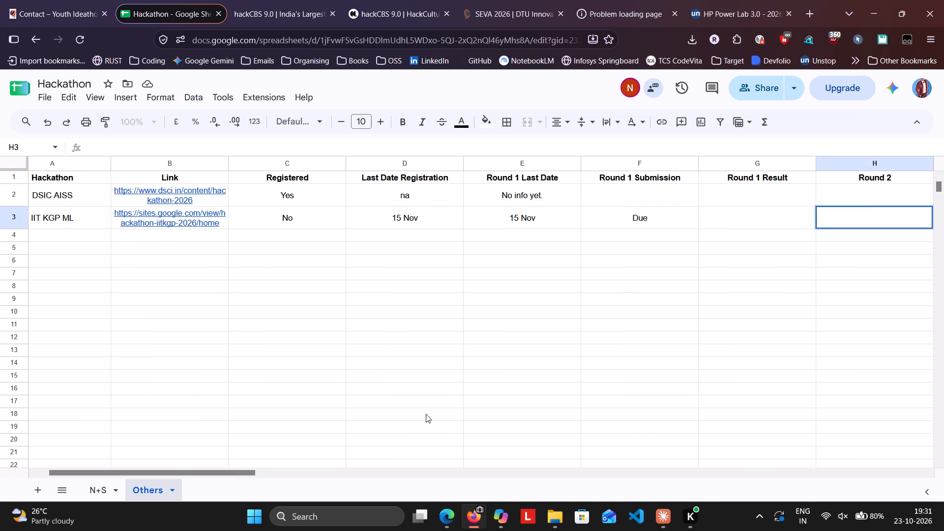
double_click(745, 212)
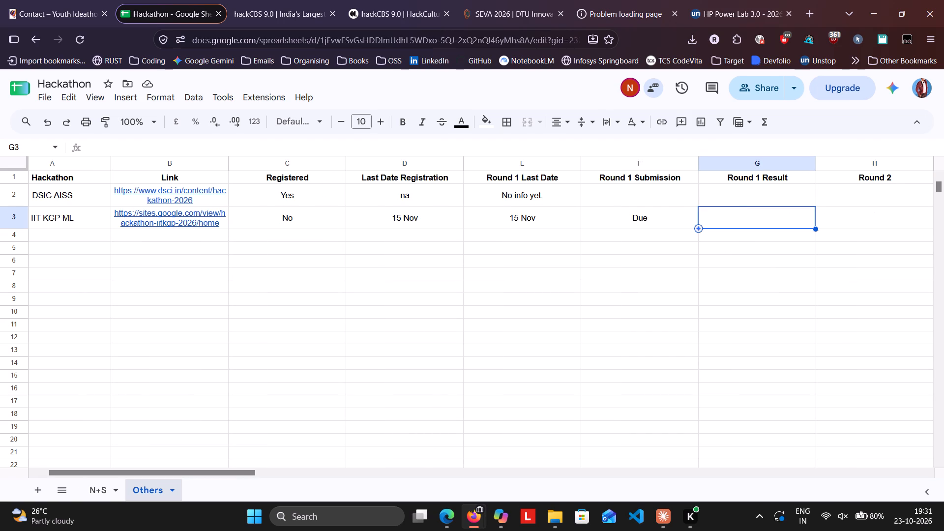
key("w")
type("aiting")
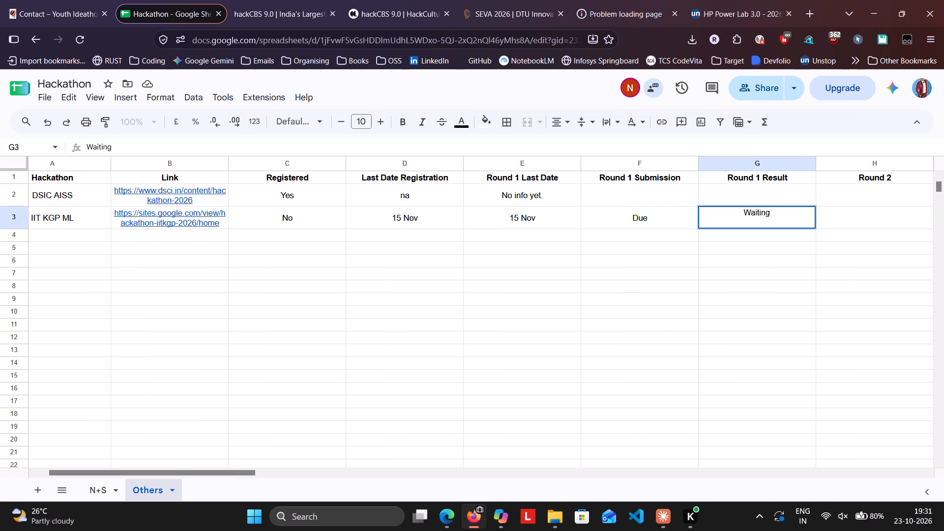
left_click(850, 203)
Look up the offline phase dates on the IIT KGP hackathon site in Edge and enter 11-13 Dec as its Round 2.
double_click(847, 217)
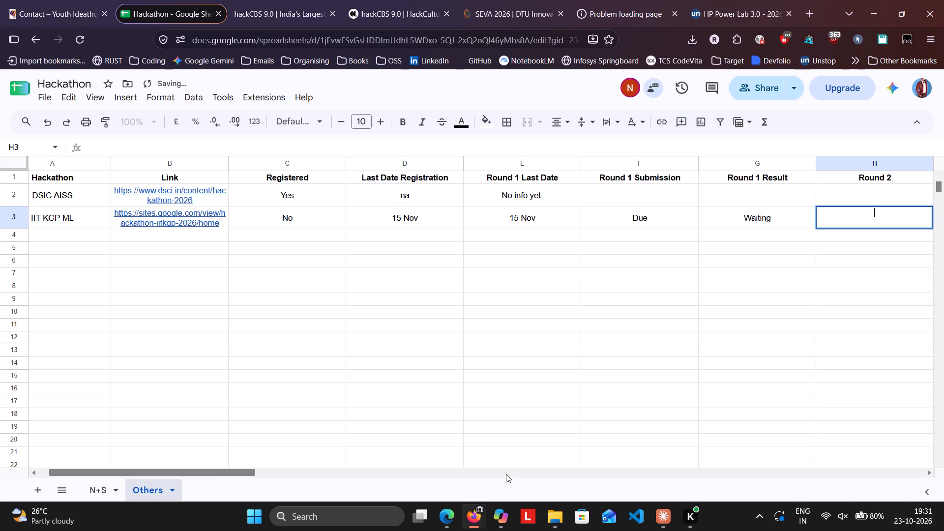
left_click(443, 511)
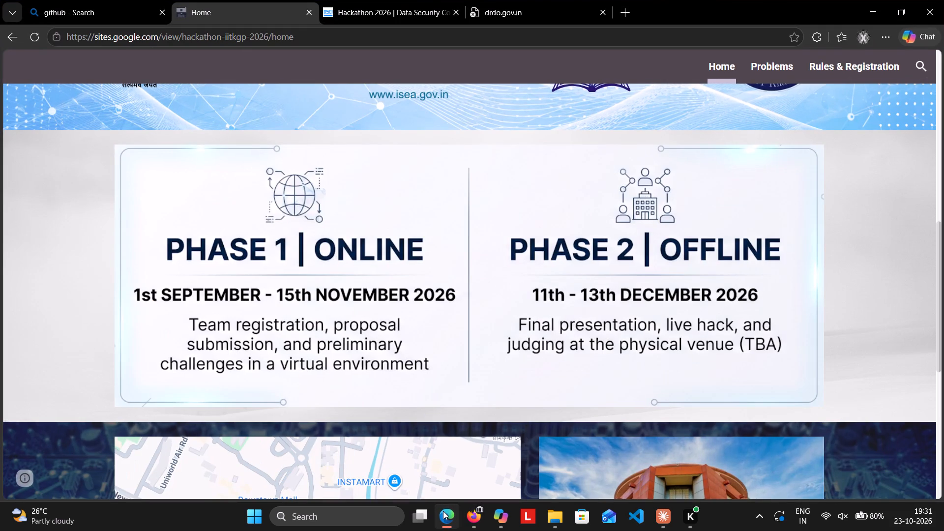
left_click(858, 12)
left_click(882, 6)
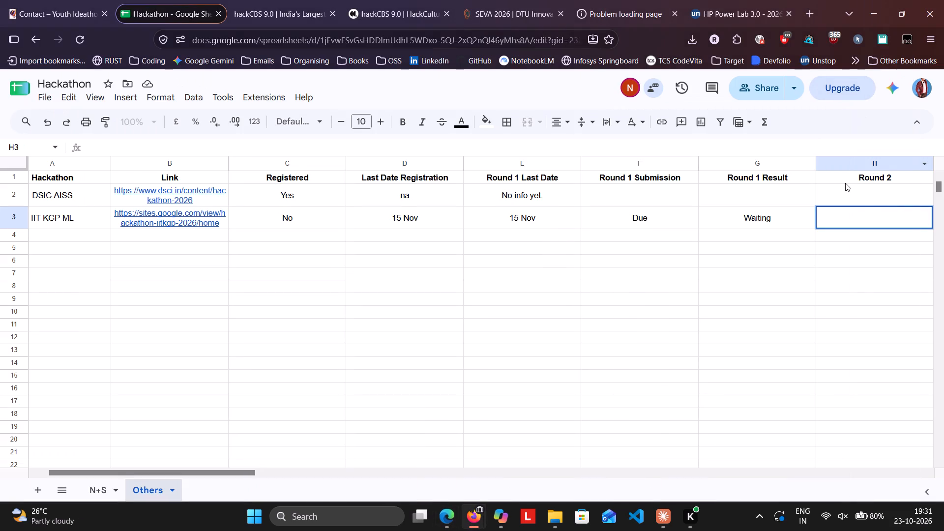
type("11-13")
key("space")
key("d")
type("ec")
left_click(791, 270)
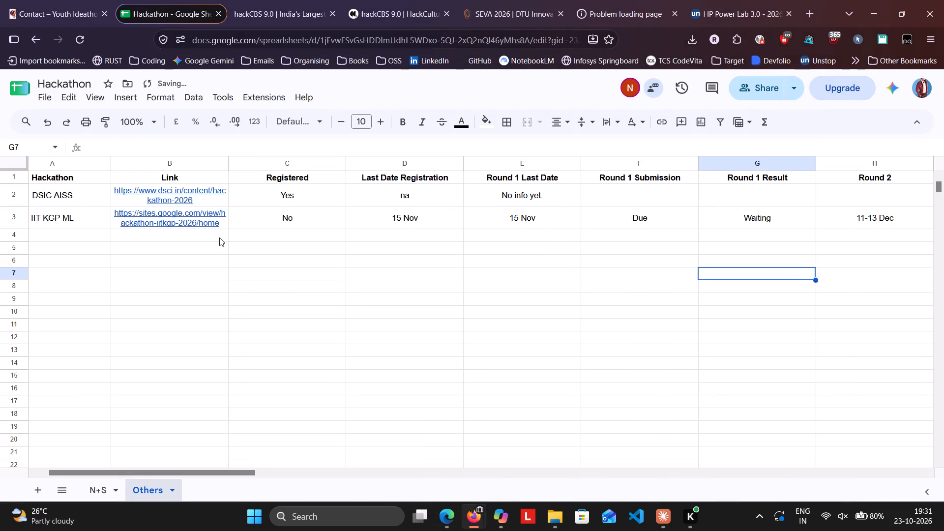
Switch to the N+S sheet to review the tracked hackathons.
left_click(117, 487)
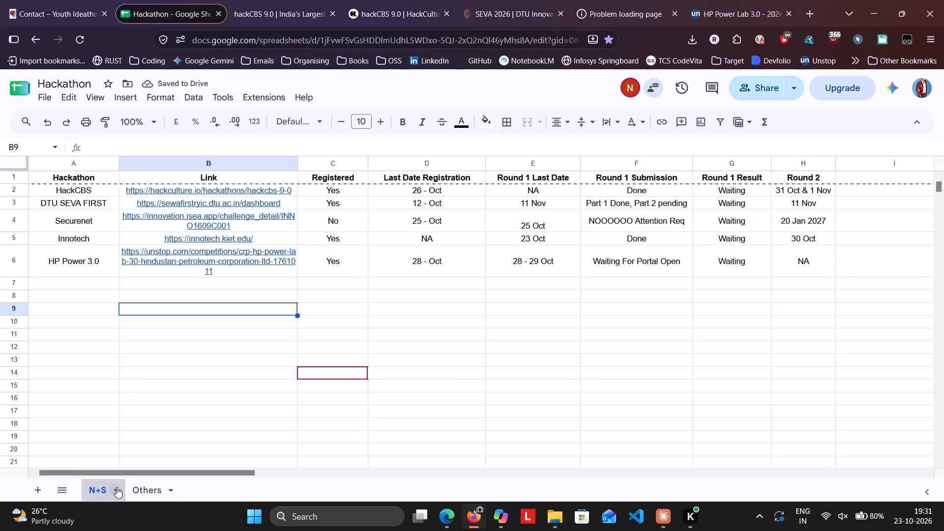
left_click(143, 325)
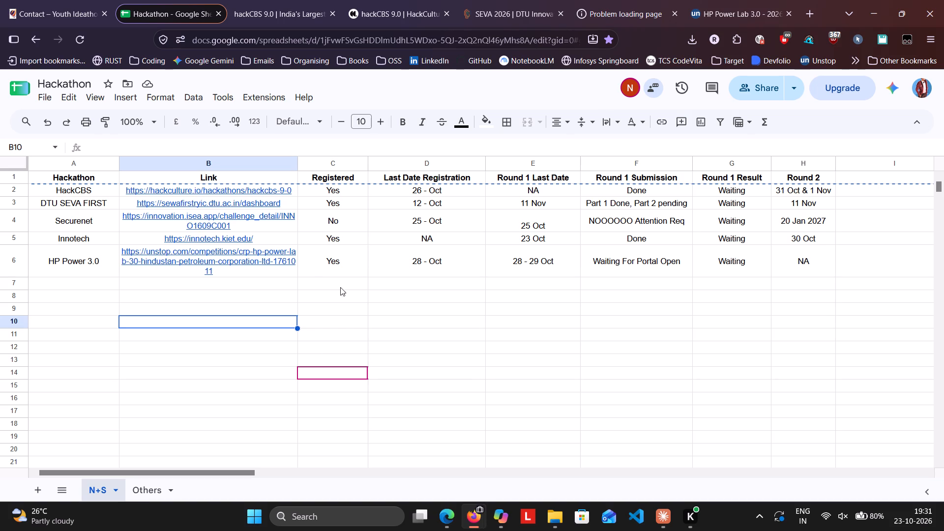
Switch to Microsoft Edge and close the IIT KGP hackathon, DSCI and drdo.gov.in tabs.
left_click(459, 515)
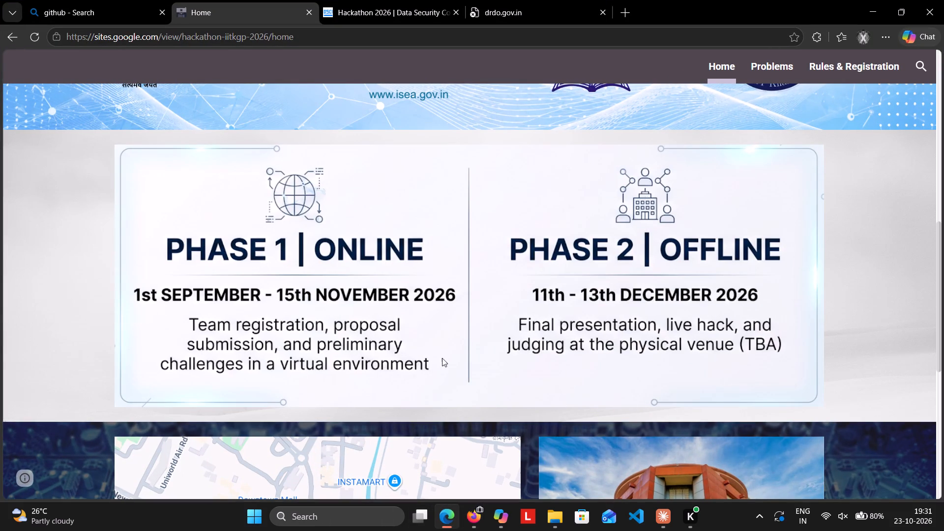
left_click(309, 10)
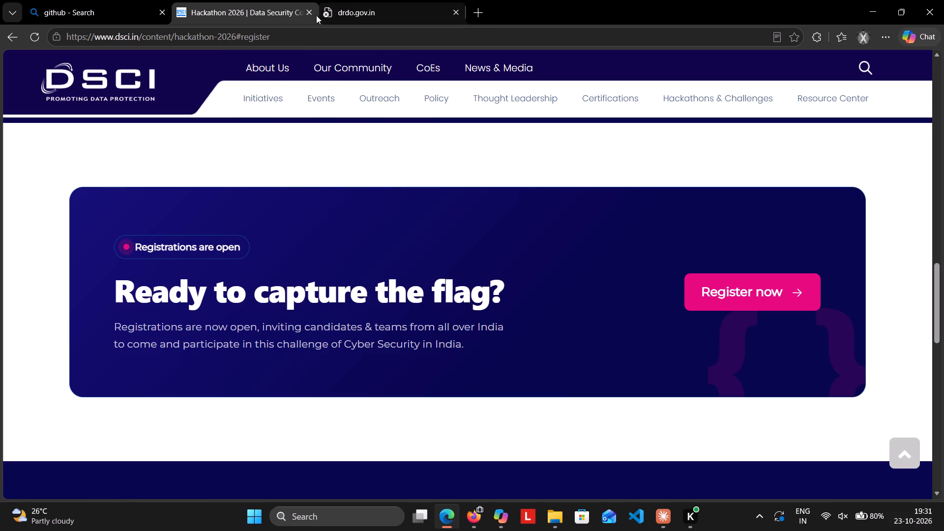
left_click(312, 14)
left_click(312, 14)
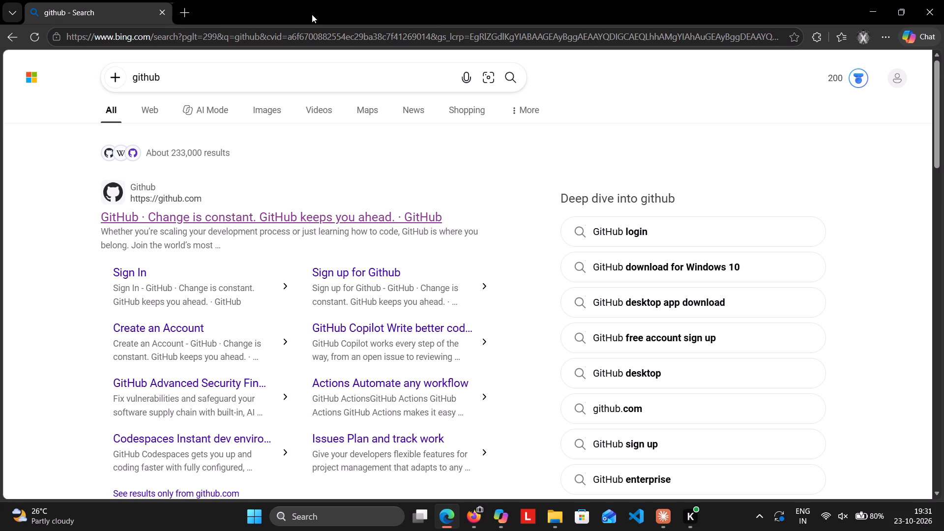
Open the ISEA Innovation Challenges page in a new tab and close the GitHub search tab.
left_click(186, 14)
left_click(159, 11)
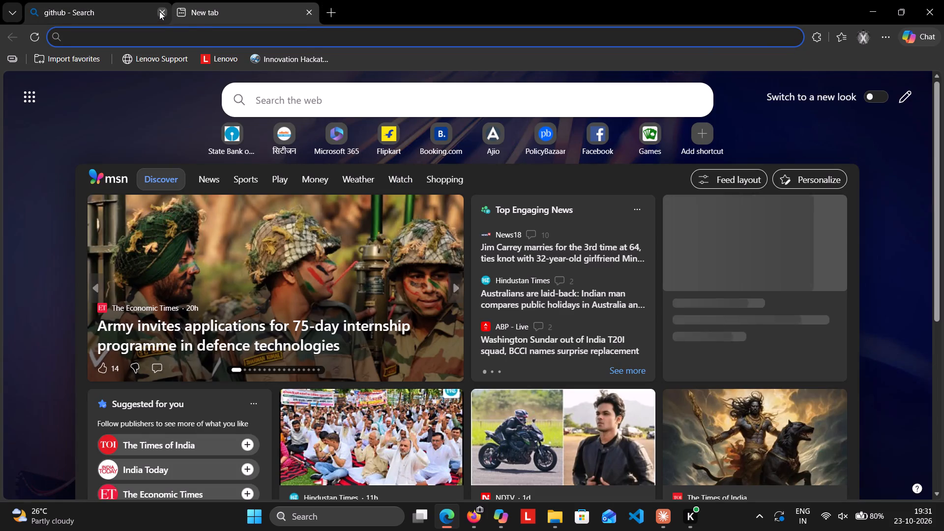
type("isea")
key("Return")
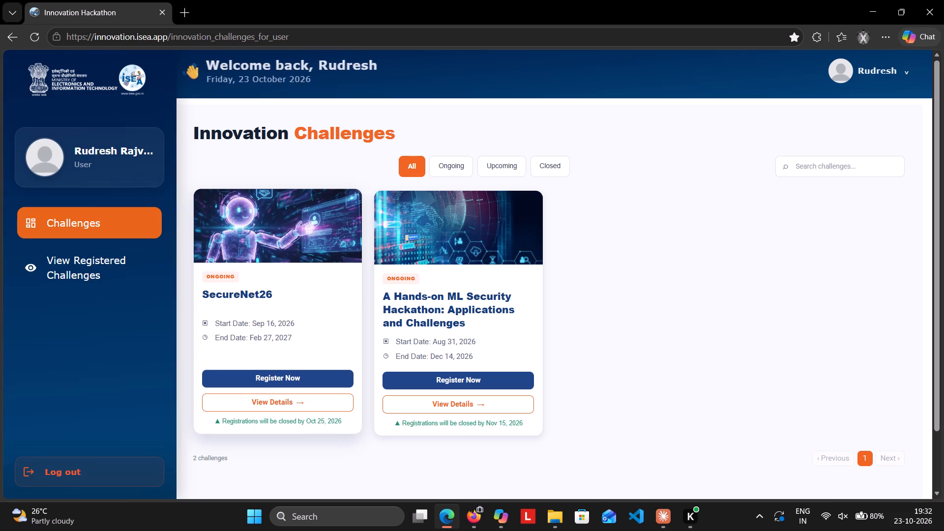
Start the SecureNet26 registration with team name Divine Debuggers and team size 5, and continue to the member details.
left_click(253, 375)
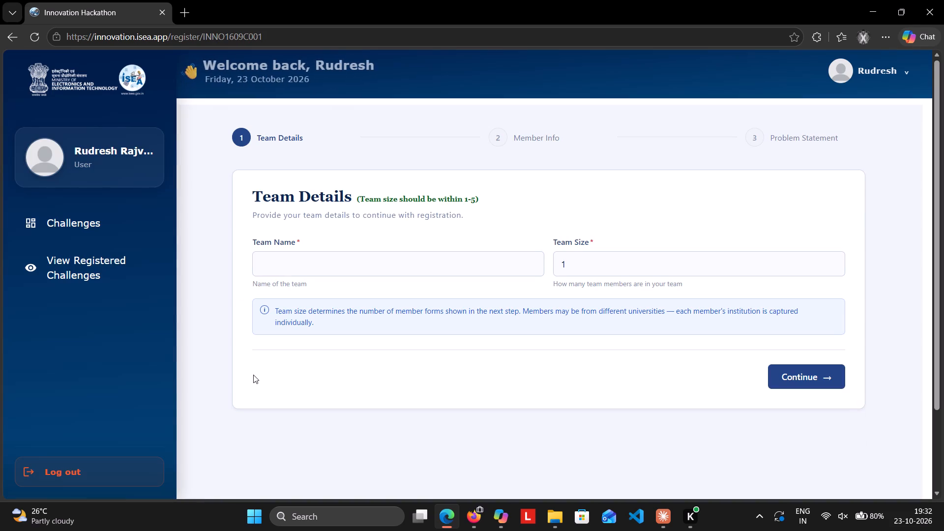
left_click(337, 255)
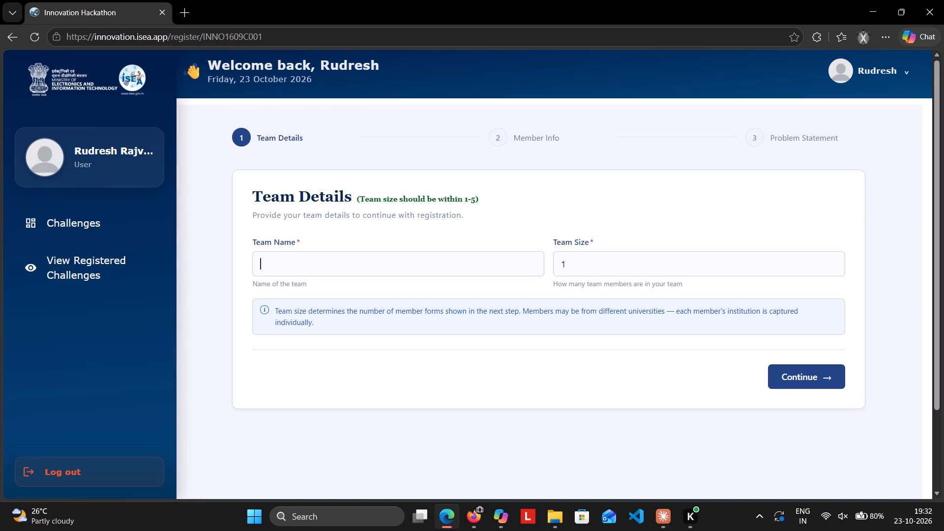
key("d")
key("i")
type("vin")
type("e")
key("space")
key("d")
type("ebuggers")
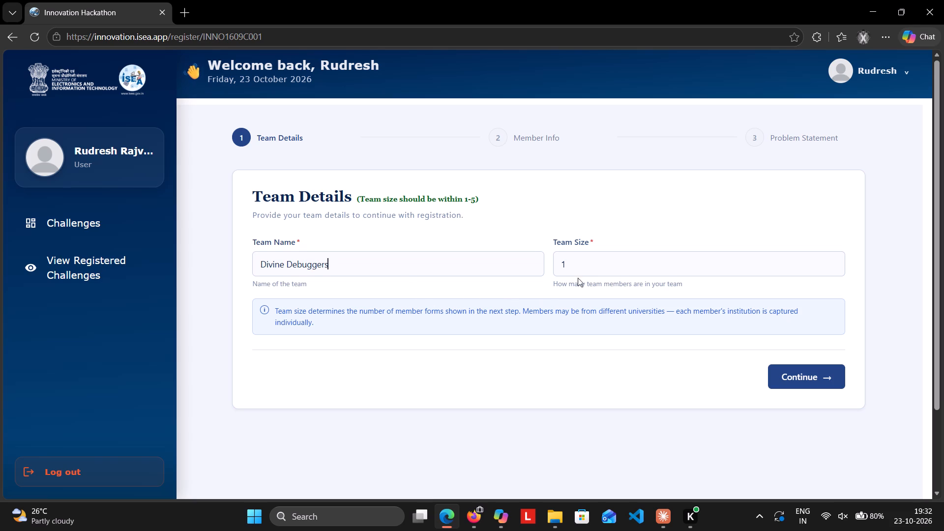
left_click(590, 269)
key("BackSpace")
key("5")
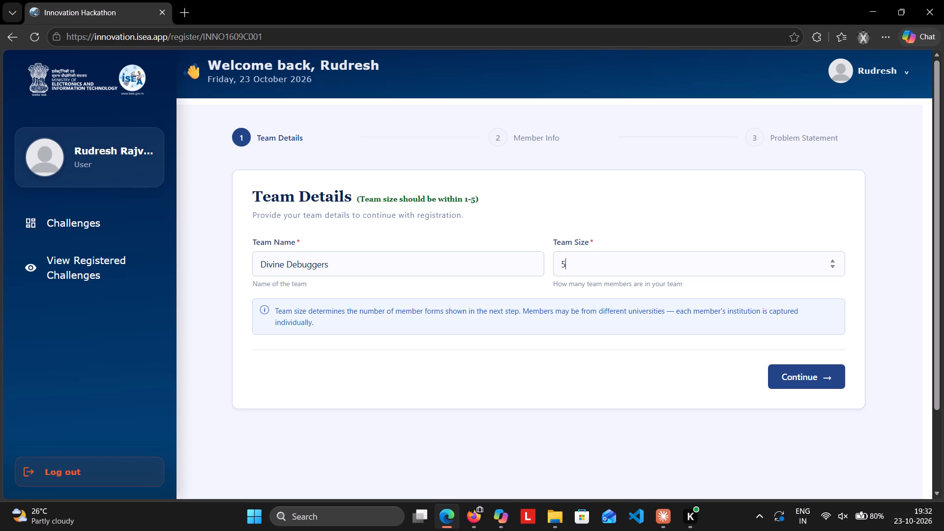
left_click(636, 236)
left_click(788, 380)
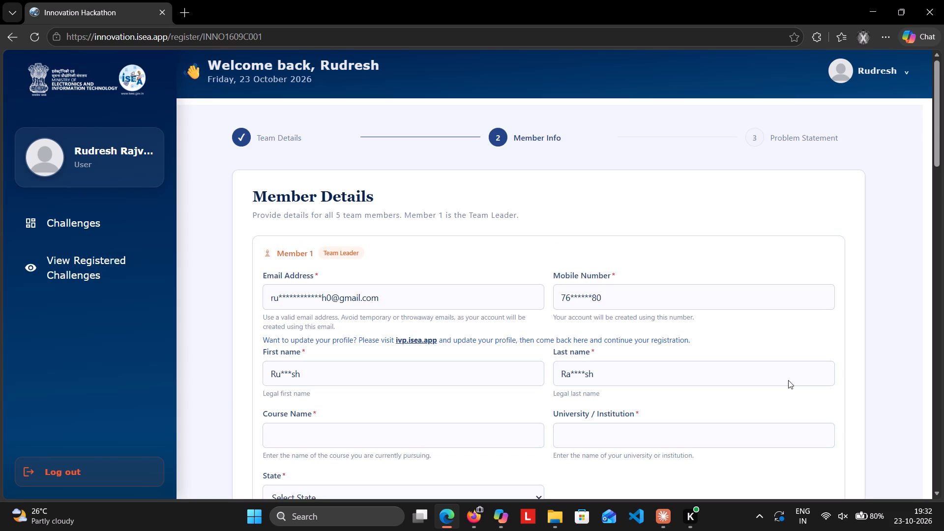
Enter B-Tech Computer Science as the course name for Member 1, the team leader.
scroll(514, 360, "down", 2)
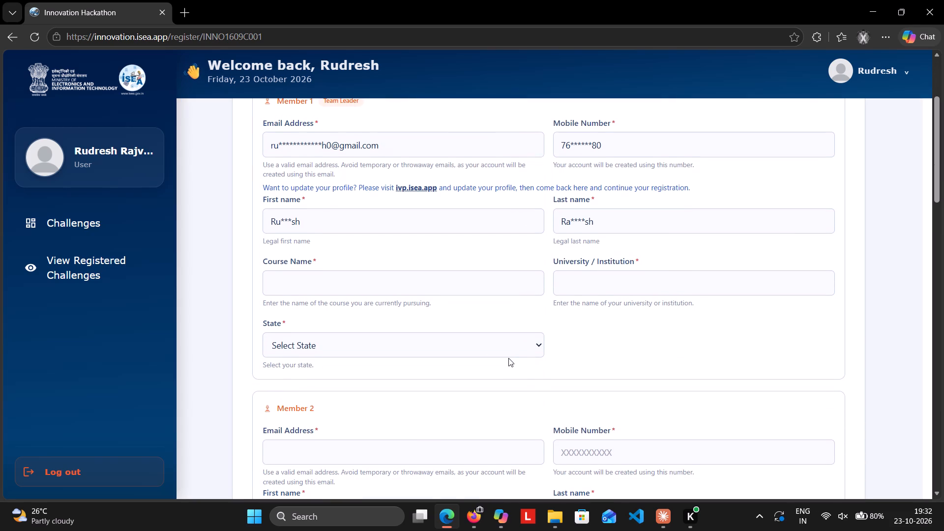
left_click(369, 279)
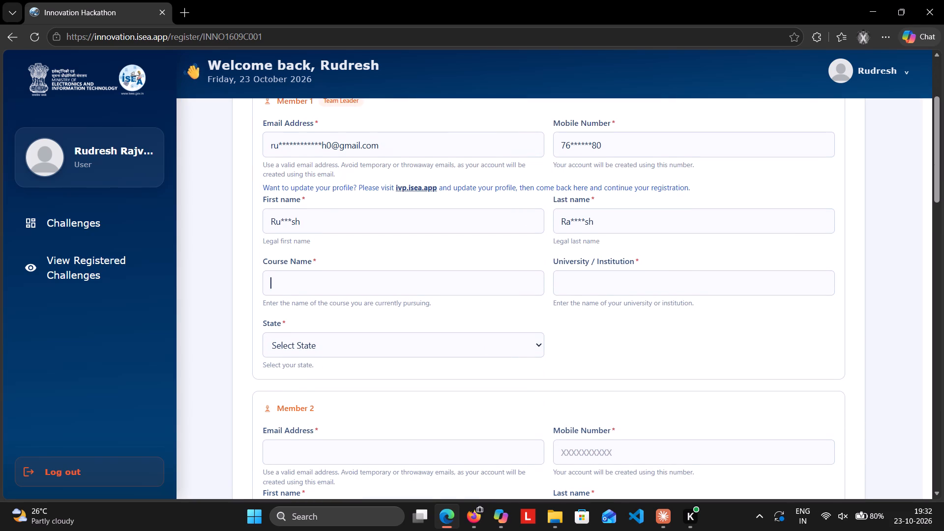
key("ctrl+b")
key("ctrl+b")
key("b")
key("minus")
key("BackSpace")
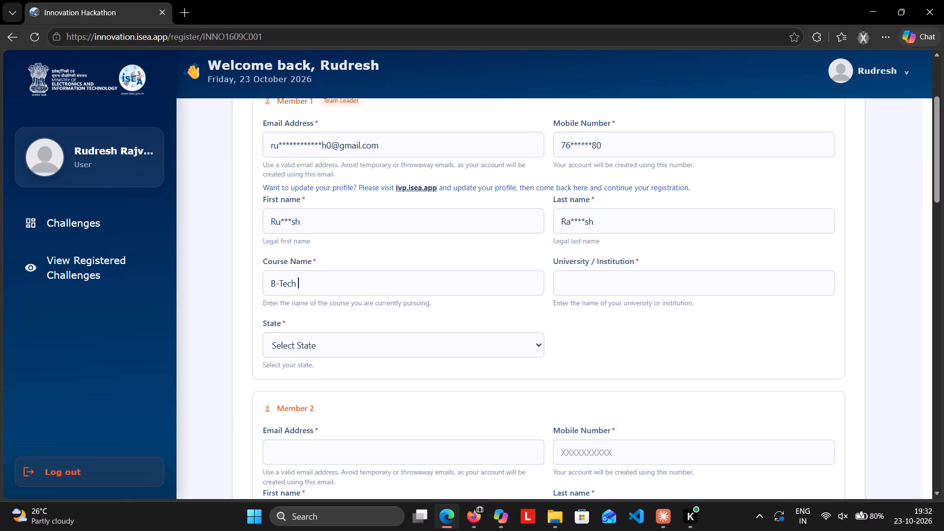
type("omputer")
key("space")
key("BackSpace")
key("BackSpace")
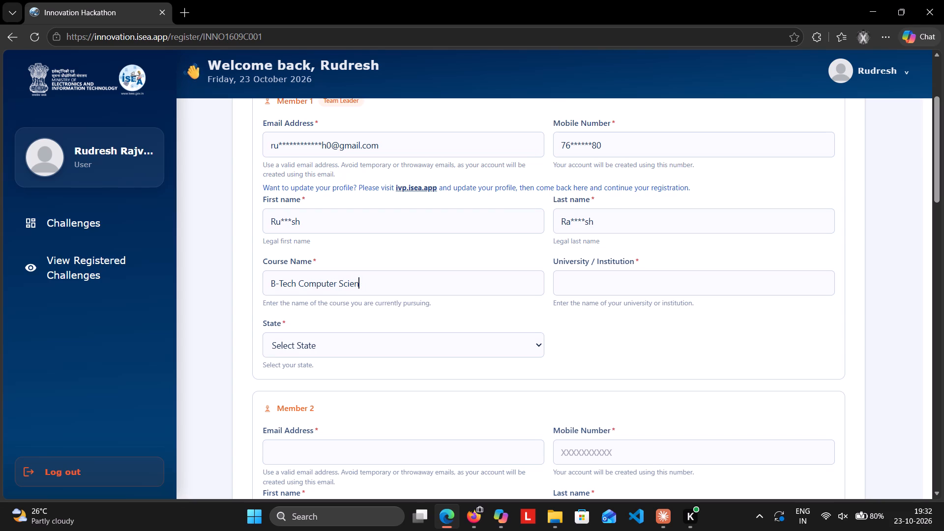
type("ce")
key("space")
Fill in Member 1's university or institution, starting with "KIET Gr".
left_click(584, 283)
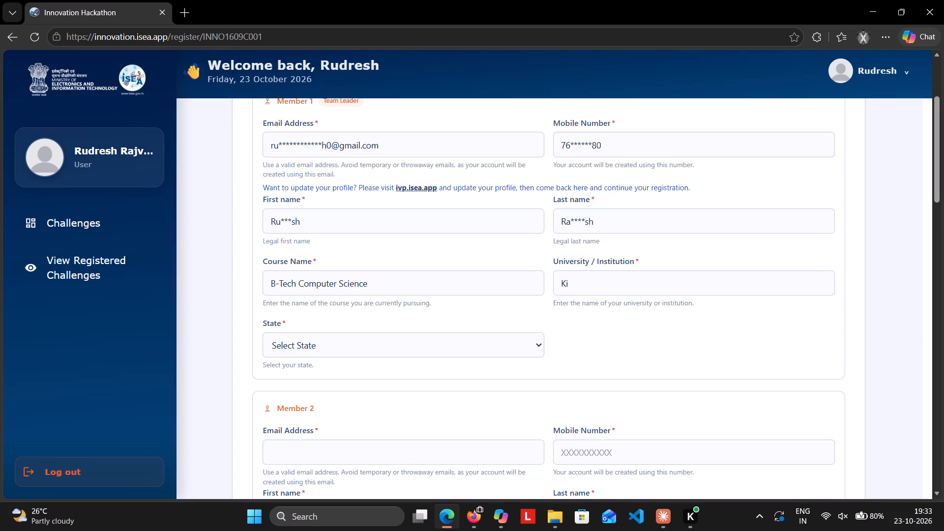
key("BackSpace")
type("IET")
key("space")
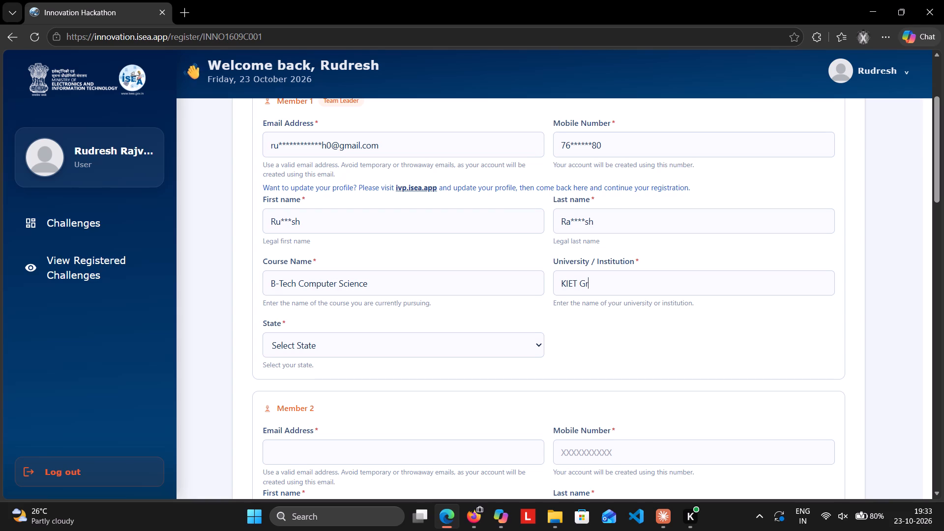